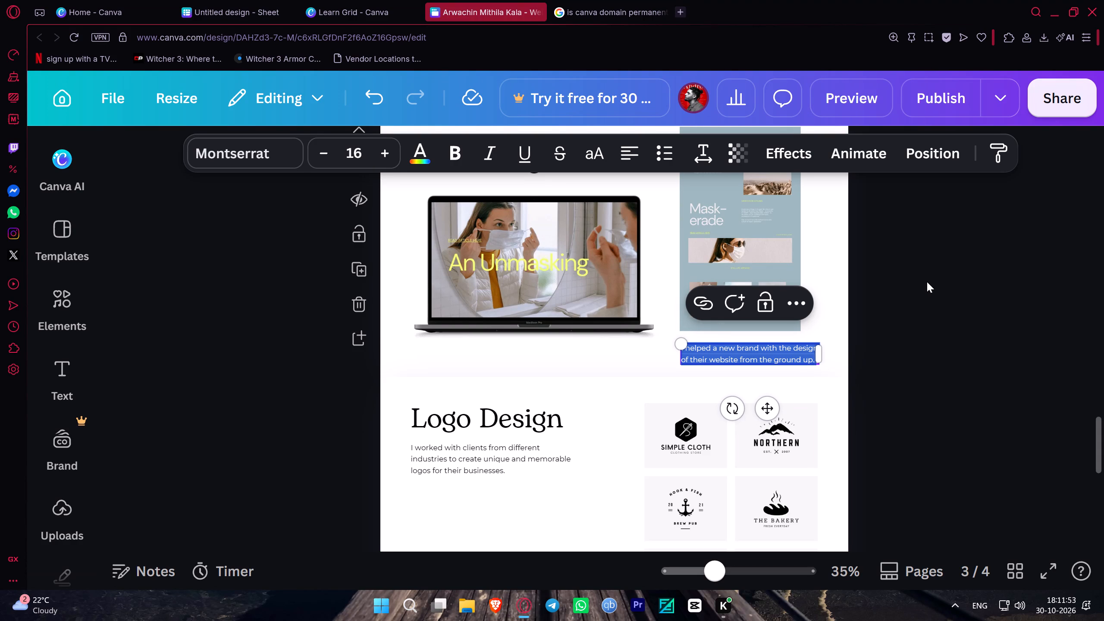
# Replace the selected caption below the Maskerade website mockup with the opening words "we helped a lot of".
pyautogui.write('we helpl')
pyautogui.press('BackSpace')
pyautogui.write('ed a lot of')
pyautogui.press('space')
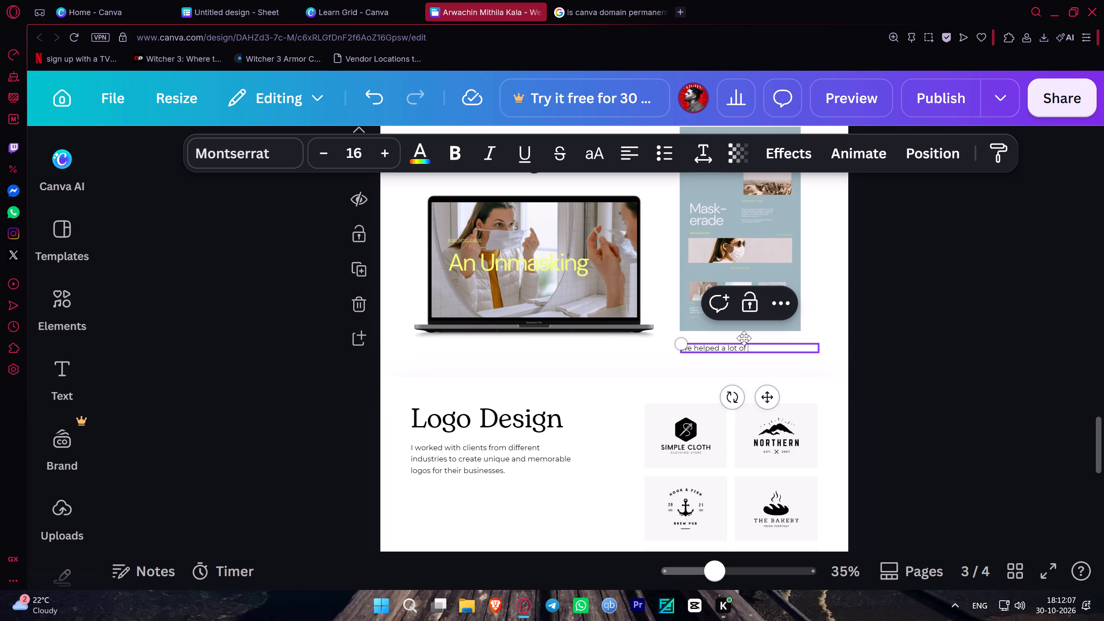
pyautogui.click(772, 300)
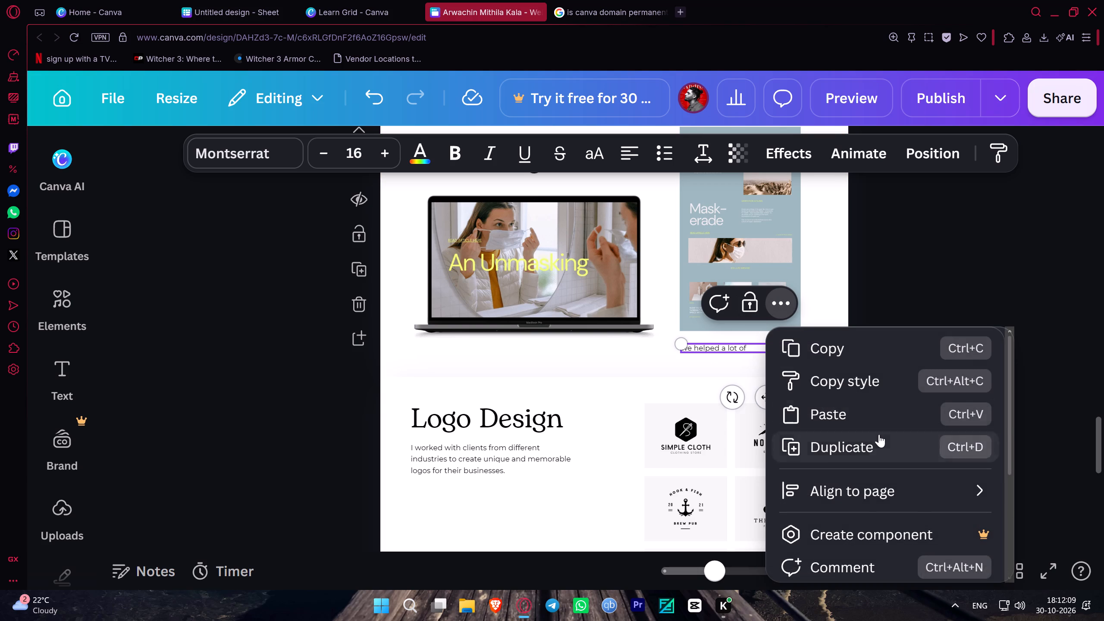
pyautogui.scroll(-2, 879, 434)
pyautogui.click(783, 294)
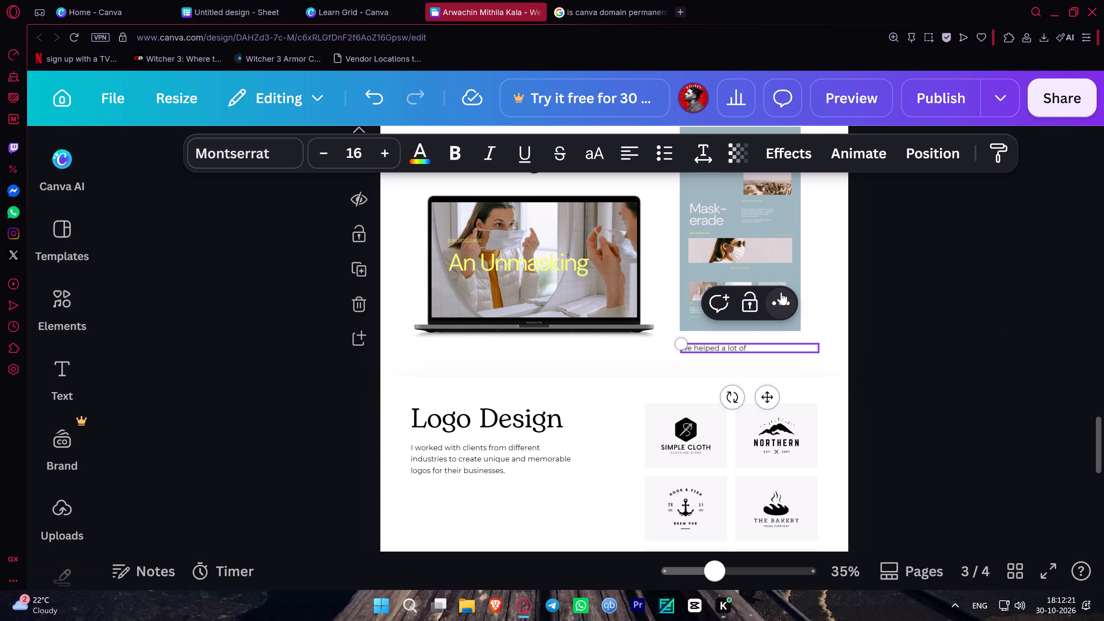
# Continue the caption below the website mockup by adding the word "local" after "we helped a lot of".
pyautogui.doubleClick(750, 349)
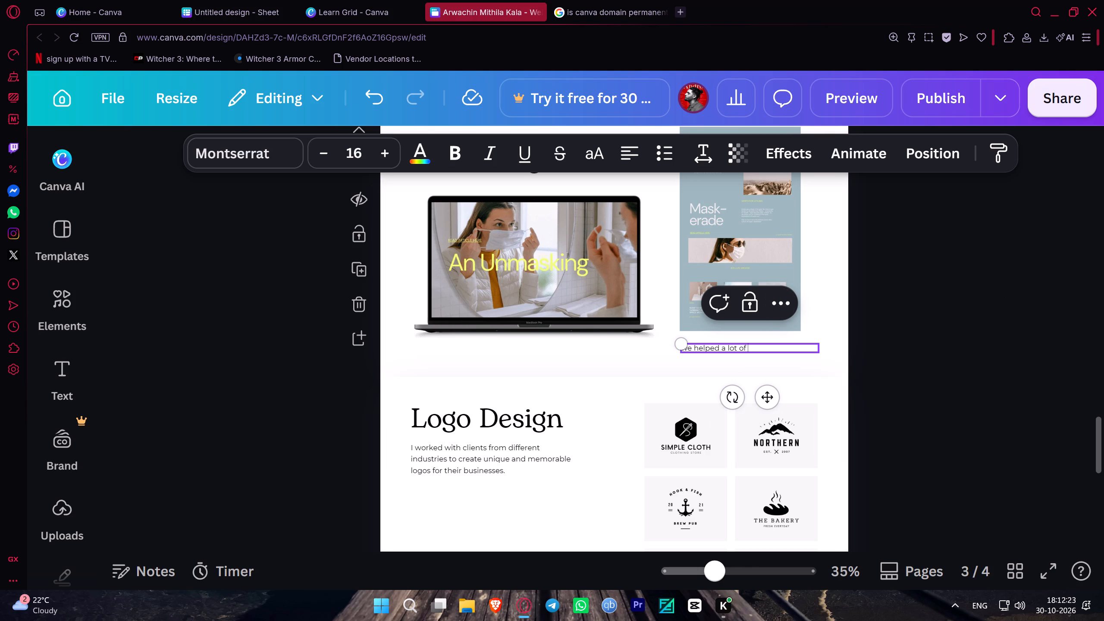
pyautogui.click(748, 347)
pyautogui.press('space')
pyautogui.press('BackSpace')
pyautogui.write('local')
pyautogui.press('space')
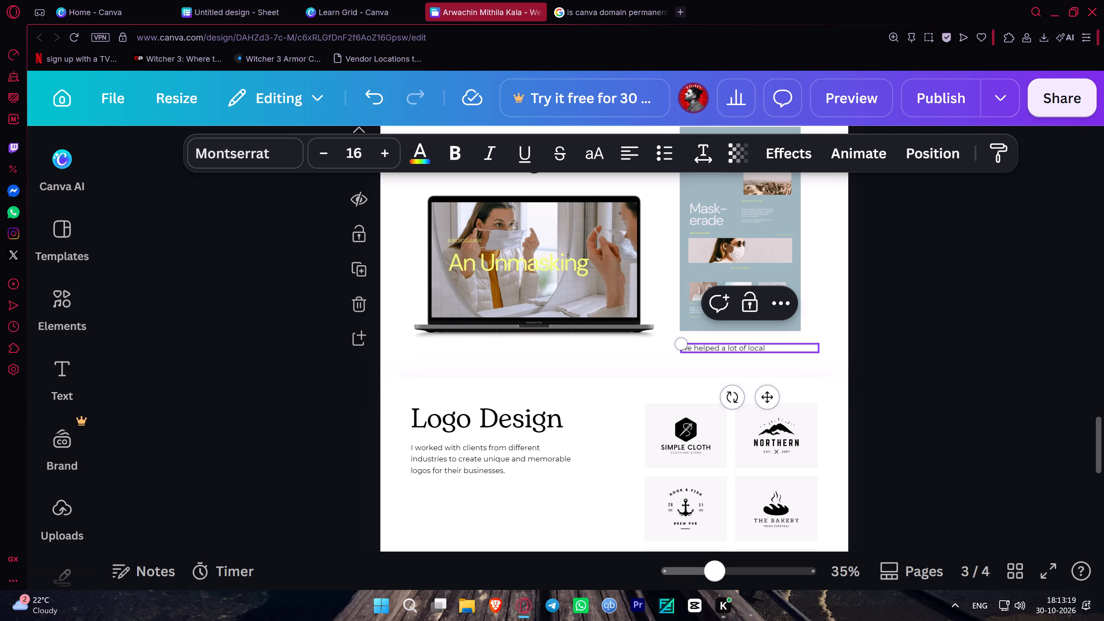
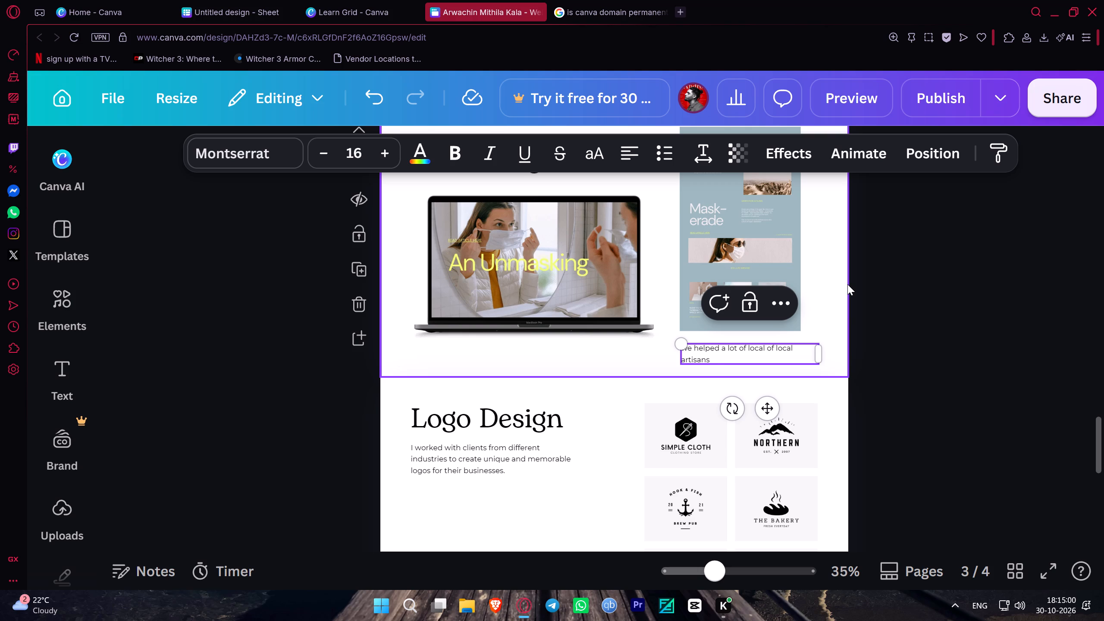
# Continue the caption below the website mockup by adding "to do stuff" after "artisans".
pyautogui.press('w')
pyautogui.press('BackSpace')
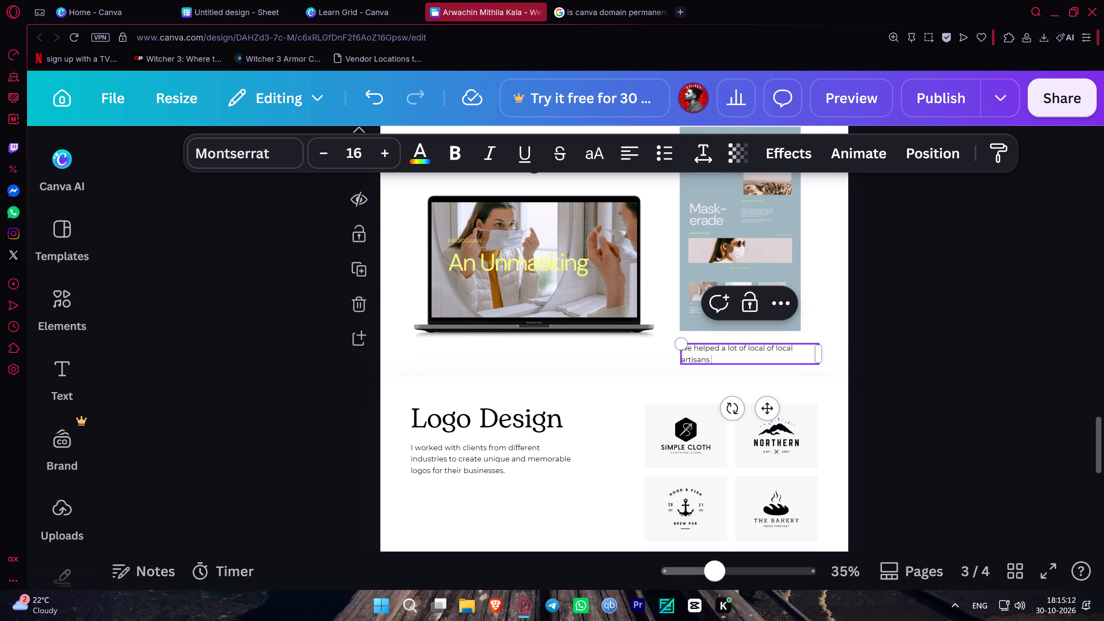
pyautogui.press('i')
pyautogui.press('BackSpace')
pyautogui.write('to do')
pyautogui.press('space')
pyautogui.press('s')
pyautogui.press('BackSpace')
pyautogui.write('stuff')
pyautogui.press('space')
# Replace "do stuff" at the caption's end with "get a livelihood in order for them to sustain with us" and finish editing it.
pyautogui.press('BackSpace')
pyautogui.press('BackSpace')
pyautogui.press('BackSpace')
pyautogui.press('BackSpace')
pyautogui.press('BackSpace')
pyautogui.press('BackSpace')
pyautogui.press('p')
pyautogui.press('BackSpace')
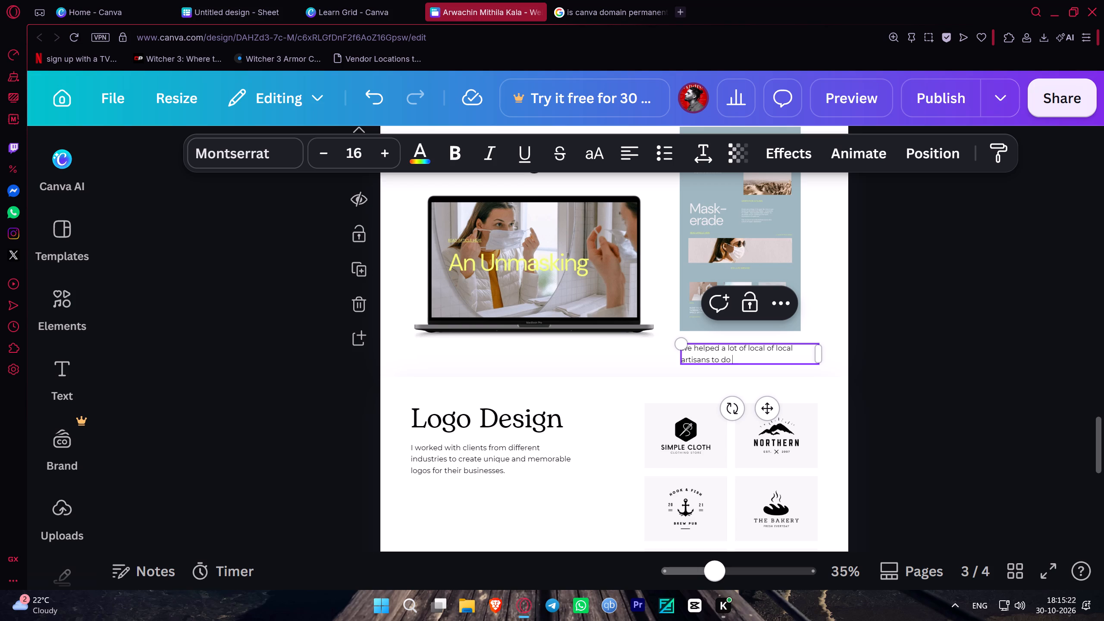
pyautogui.press('BackSpace')
pyautogui.press('BackSpace')
pyautogui.press('BackSpace')
pyautogui.write('get a livelihood in order')
pyautogui.press('space')
pyautogui.write('for them s')
pyautogui.press('BackSpace')
pyautogui.write('to sustain wit u')
pyautogui.press('BackSpace')
pyautogui.press('BackSpace')
pyautogui.write('h us')
pyautogui.press('space')
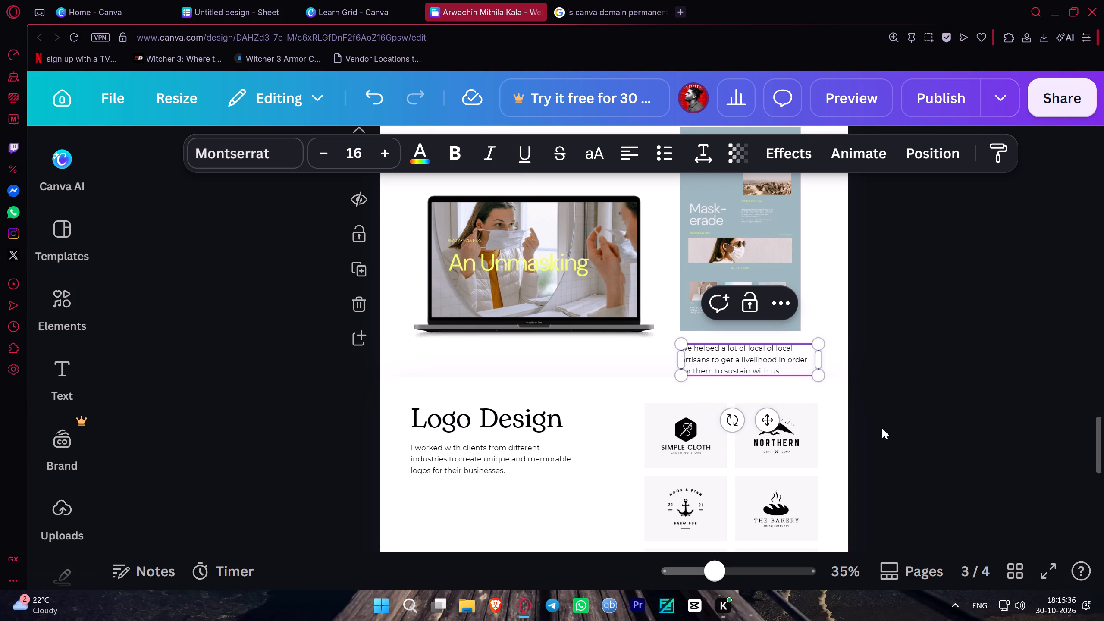
pyautogui.click(882, 428)
# Open the description paragraph under the Logo Design heading for editing with all its text selected.
pyautogui.scroll(-1, 702, 438)
pyautogui.doubleClick(487, 264)
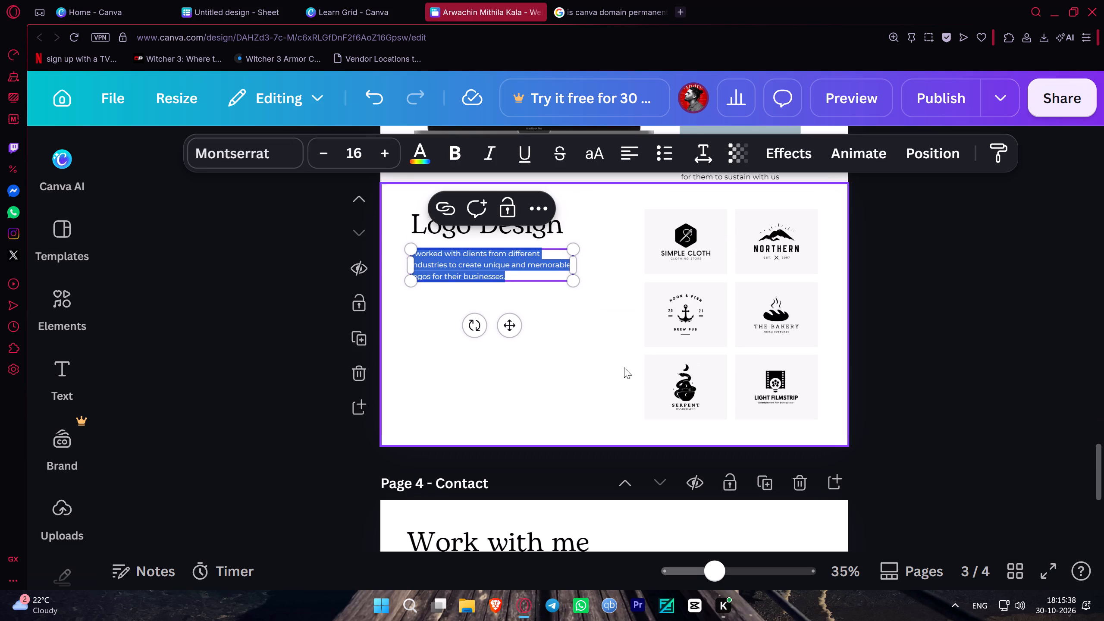
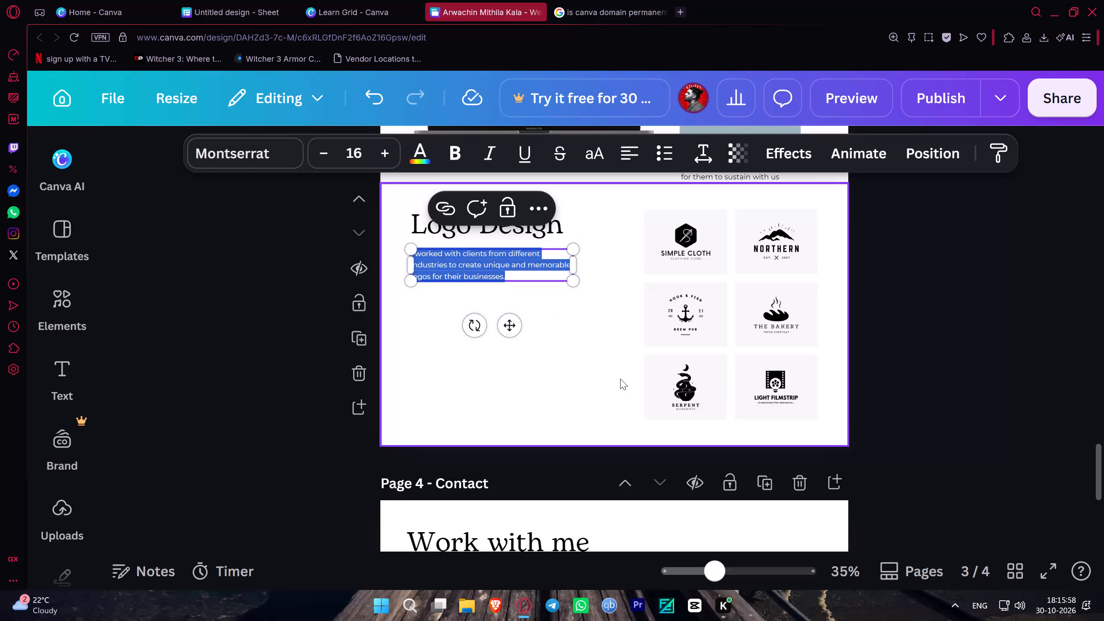
# Replace the paragraph under the Logo Design heading with "we actually took inspiration from all of the paintings and".
pyautogui.write('we actually')
pyautogui.press('space')
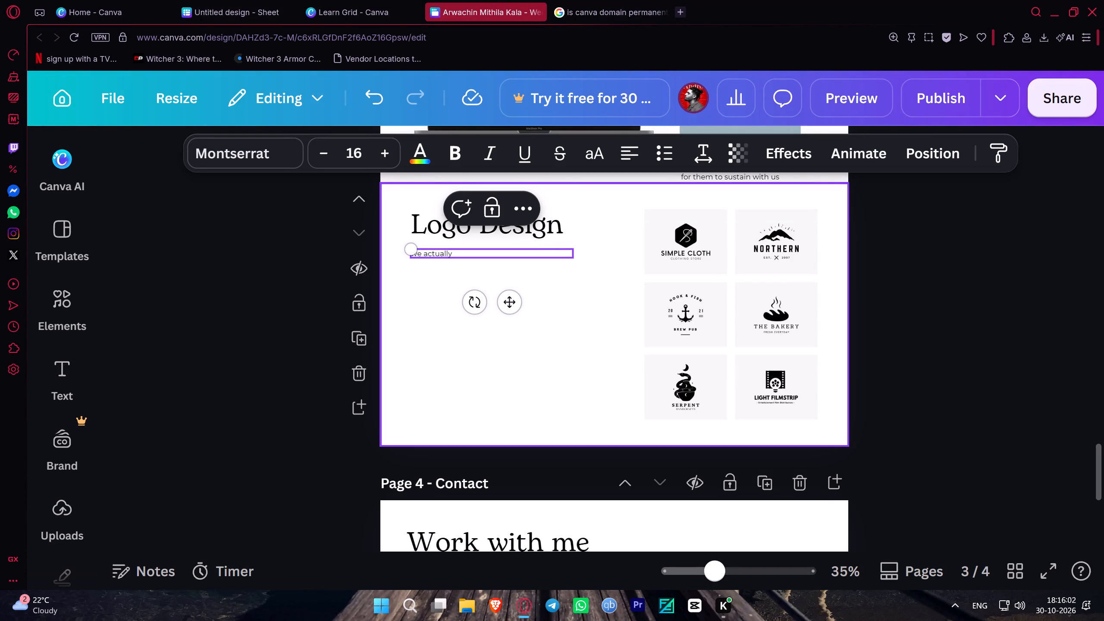
pyautogui.write('too k')
pyautogui.press('BackSpace')
pyautogui.press('BackSpace')
pyautogui.write('k ins[')
pyautogui.press('BackSpace')
pyautogui.write('pi')
pyautogui.write('ration from all of the painting')
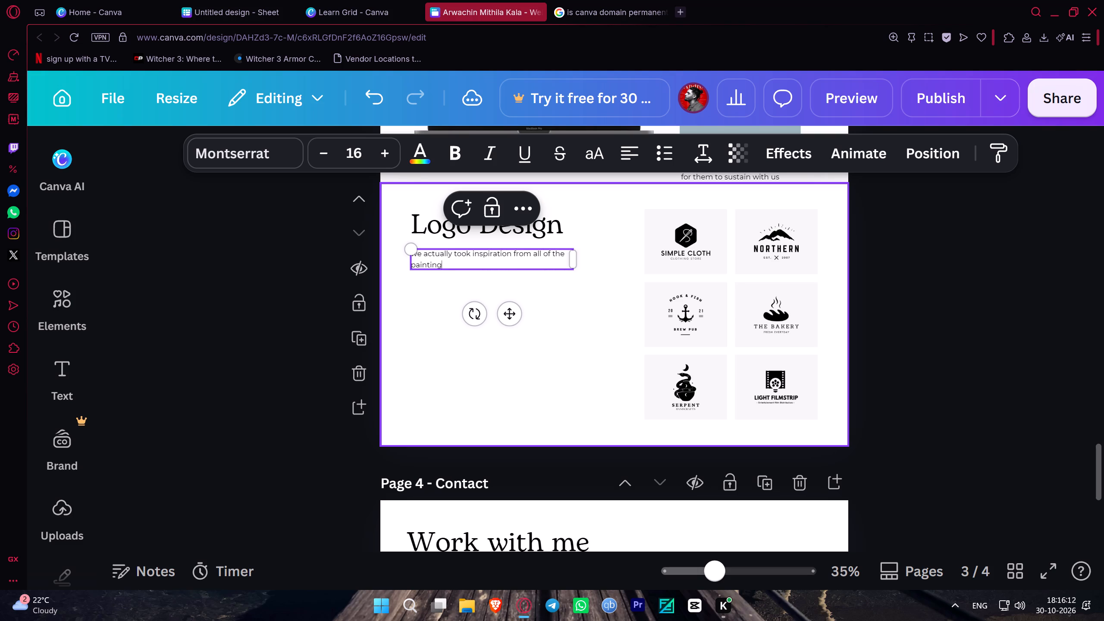
pyautogui.write('s and')
pyautogui.press('space')
# Continue the Logo Design paragraph after "paintings and" with "sort of mixed it to make our logo, it is".
pyautogui.write('os')
pyautogui.press('BackSpace')
pyautogui.press('BackSpace')
pyautogui.write('soft')
pyautogui.press('space')
pyautogui.press('BackSpace')
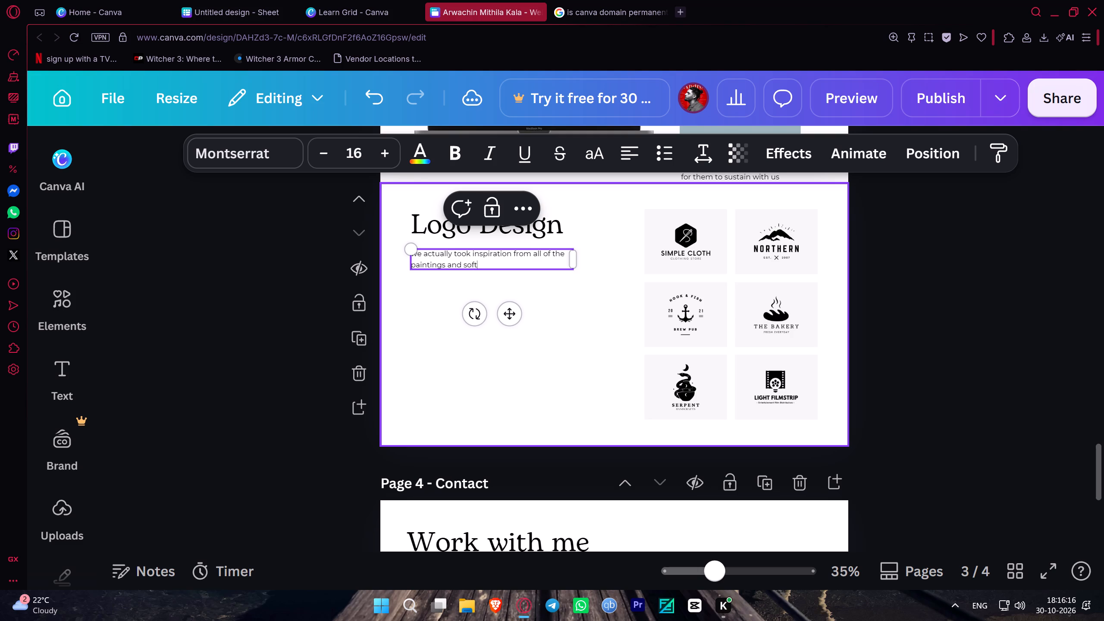
pyautogui.press('BackSpace')
pyautogui.press('BackSpace')
pyautogui.write('rt o f m')
pyautogui.press('BackSpace')
pyautogui.press('BackSpace')
pyautogui.press('BackSpace')
pyautogui.press('BackSpace')
pyautogui.write('f mixed it t m')
pyautogui.press('BackSpace')
pyautogui.press('BackSpace')
pyautogui.write('o make our logo, it is ao')
# Complete the Logo Design paragraph's last sentence with "of a peacock" and finish editing it.
pyautogui.press('BackSpace')
pyautogui.press('BackSpace')
pyautogui.write('fo')
pyautogui.press('BackSpace')
pyautogui.press('BackSpace')
pyautogui.write('of a pi')
pyautogui.press('BackSpace')
pyautogui.write('eack')
pyautogui.press('BackSpace')
pyautogui.write('ock')
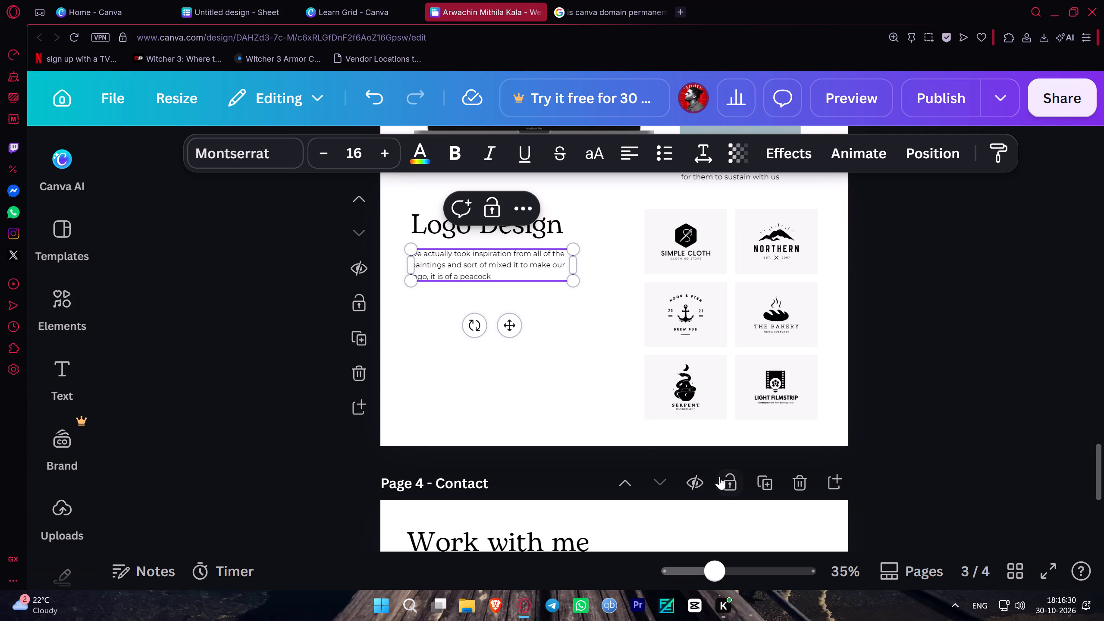
pyautogui.click(598, 388)
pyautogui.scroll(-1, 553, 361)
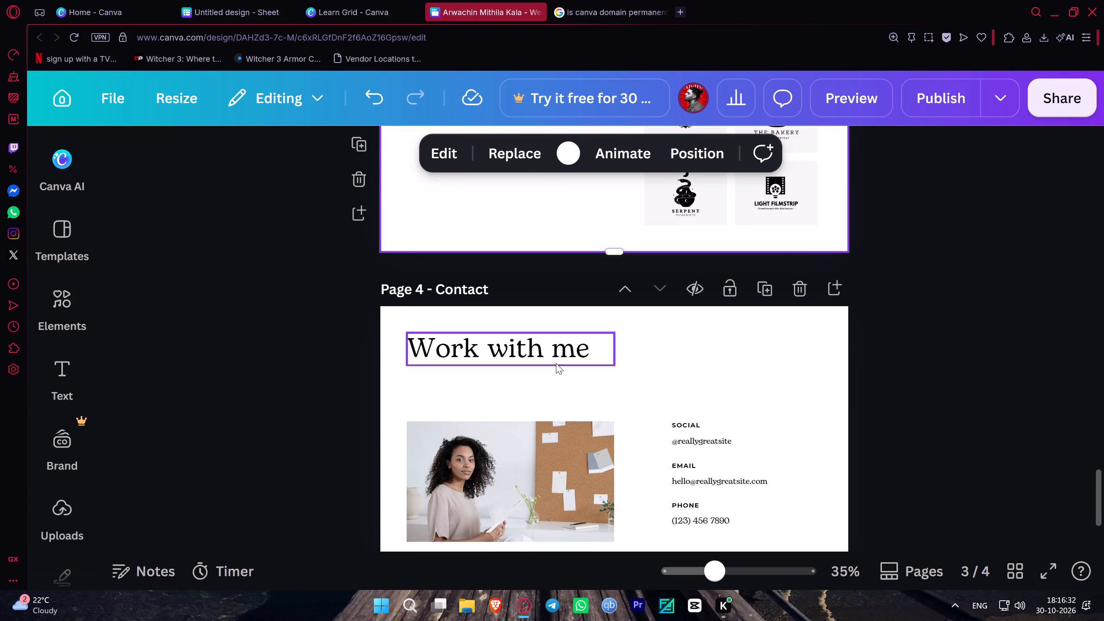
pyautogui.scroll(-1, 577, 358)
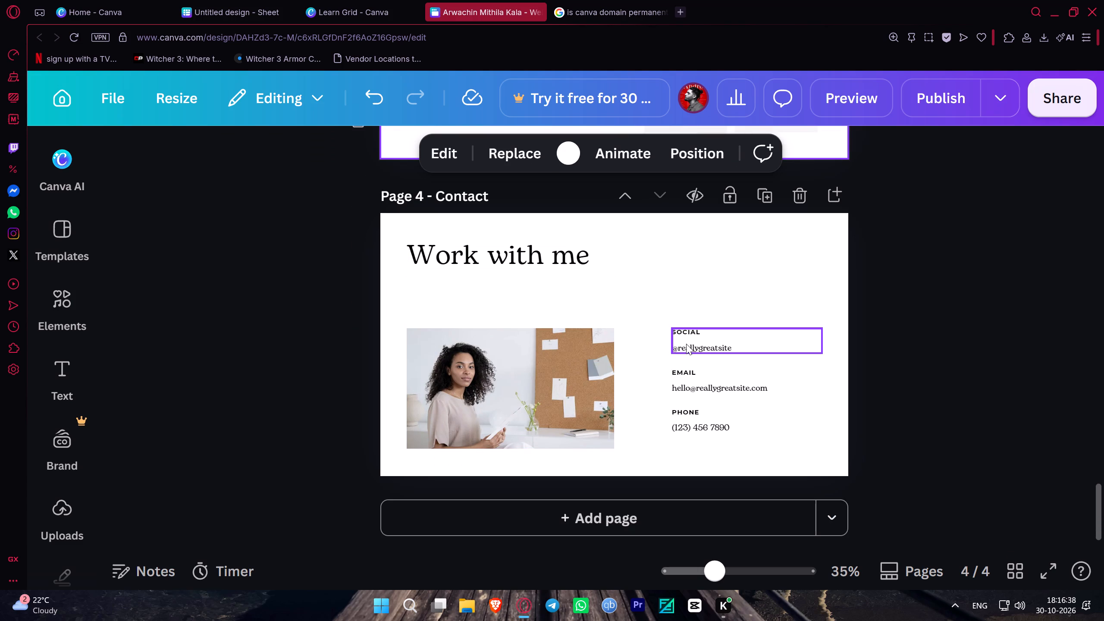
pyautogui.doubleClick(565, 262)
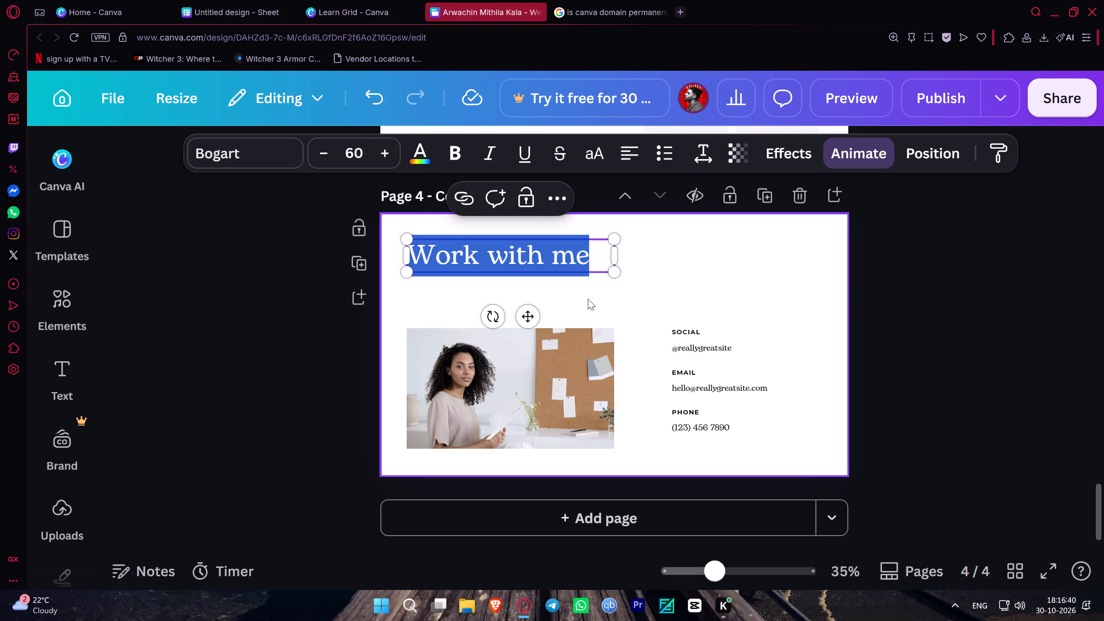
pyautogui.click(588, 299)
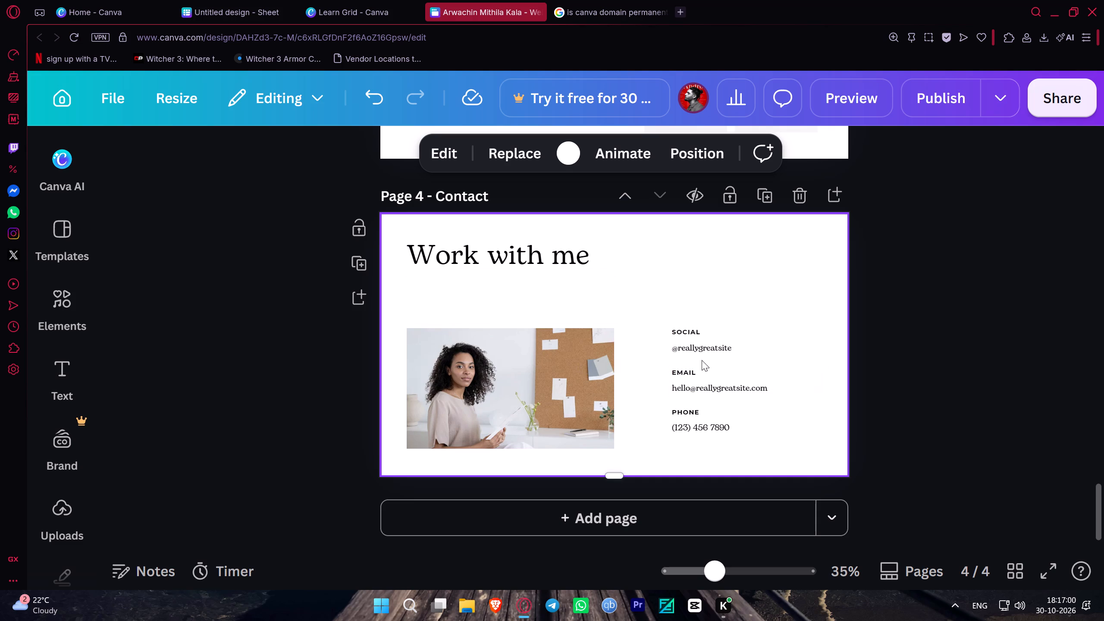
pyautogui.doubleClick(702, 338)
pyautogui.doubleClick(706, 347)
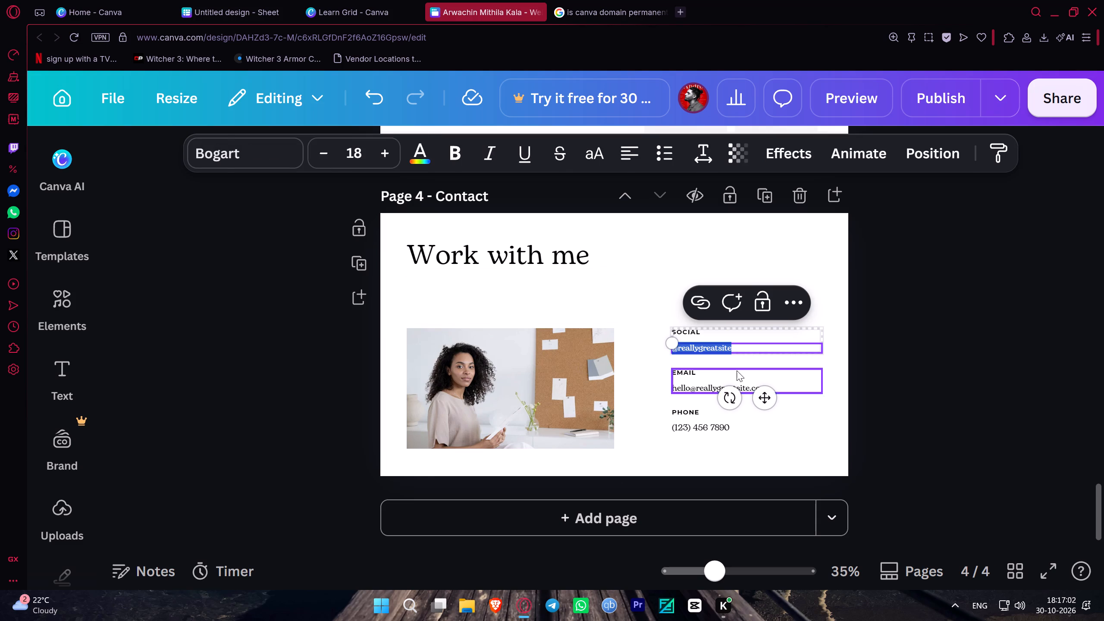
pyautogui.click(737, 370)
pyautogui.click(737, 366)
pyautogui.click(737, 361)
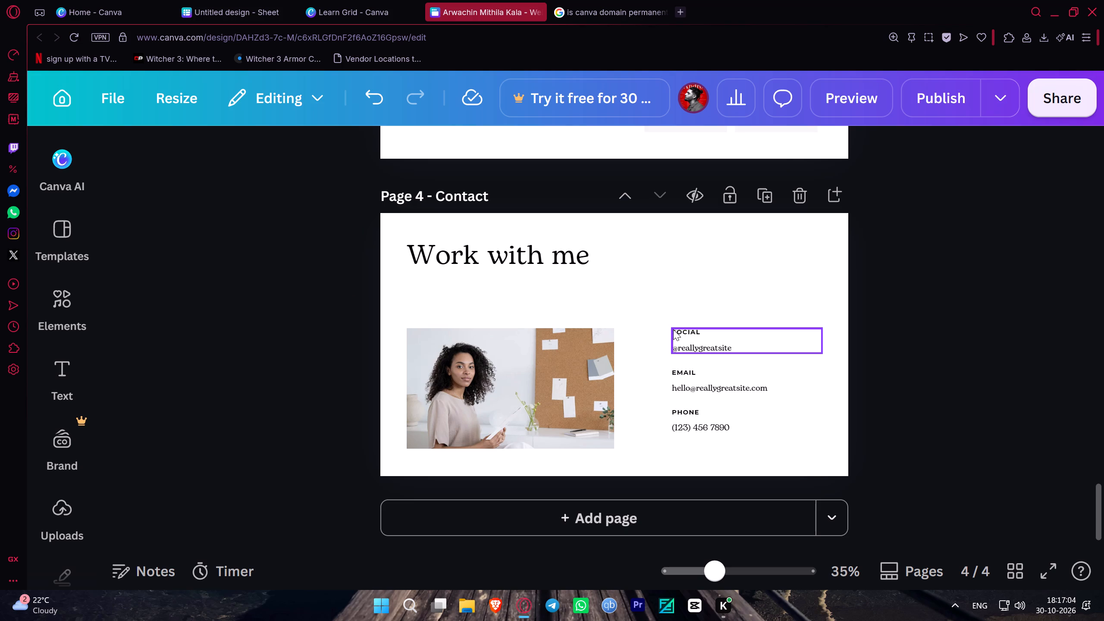
# Select the grouped Social label and handle on the Contact page.
pyautogui.click(691, 338)
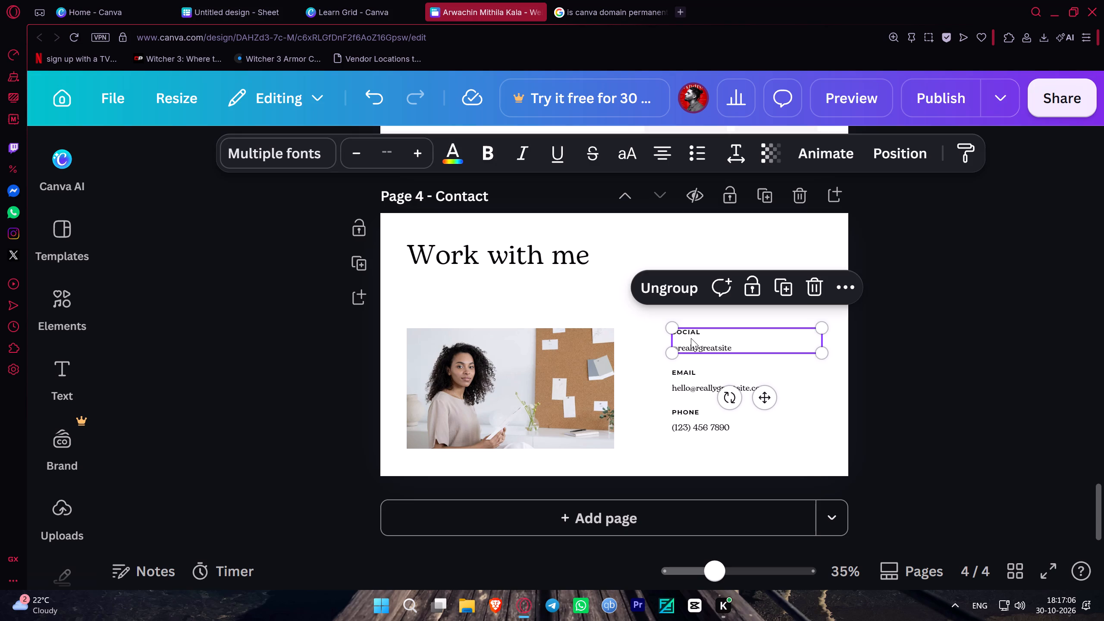
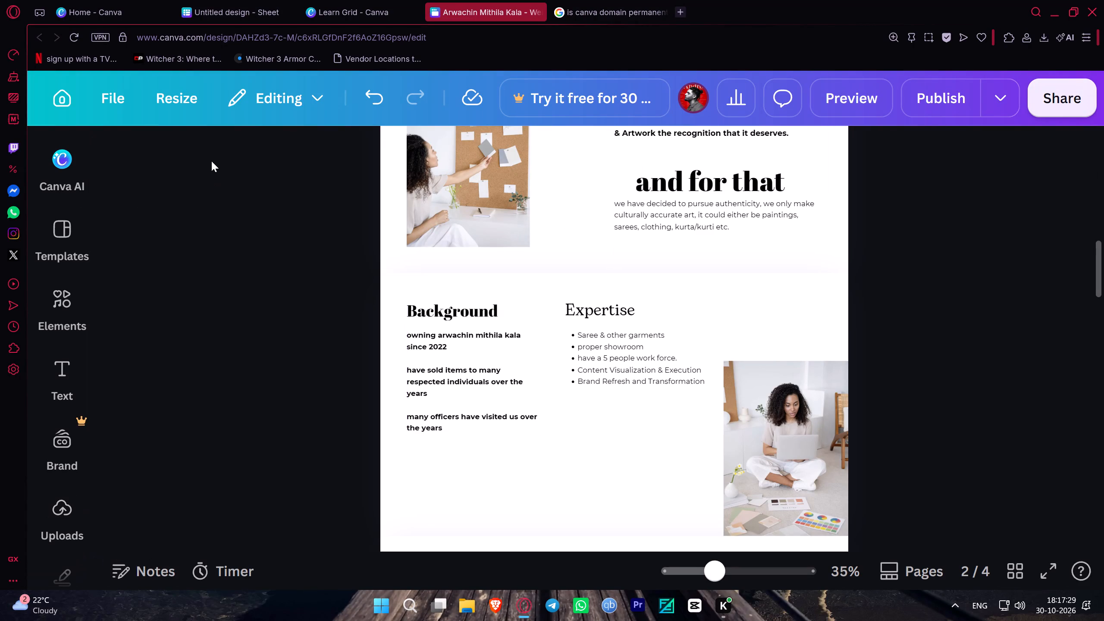
# Check the save status of the Arwachin Mithila Kala website design.
pyautogui.click(289, 97)
pyautogui.click(289, 98)
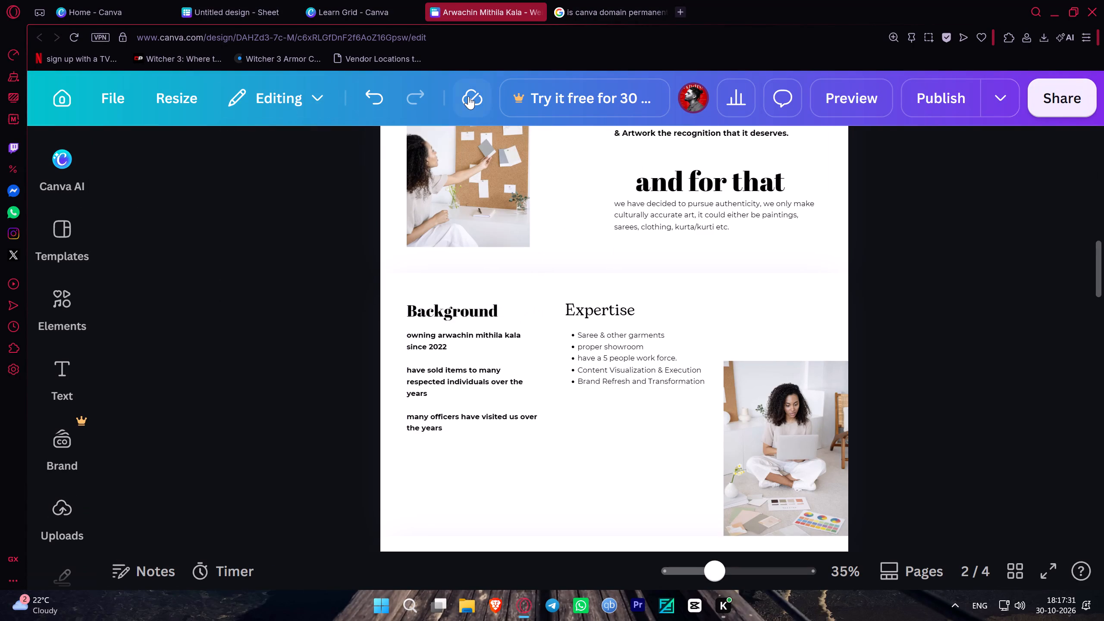
pyautogui.click(470, 95)
pyautogui.click(254, 408)
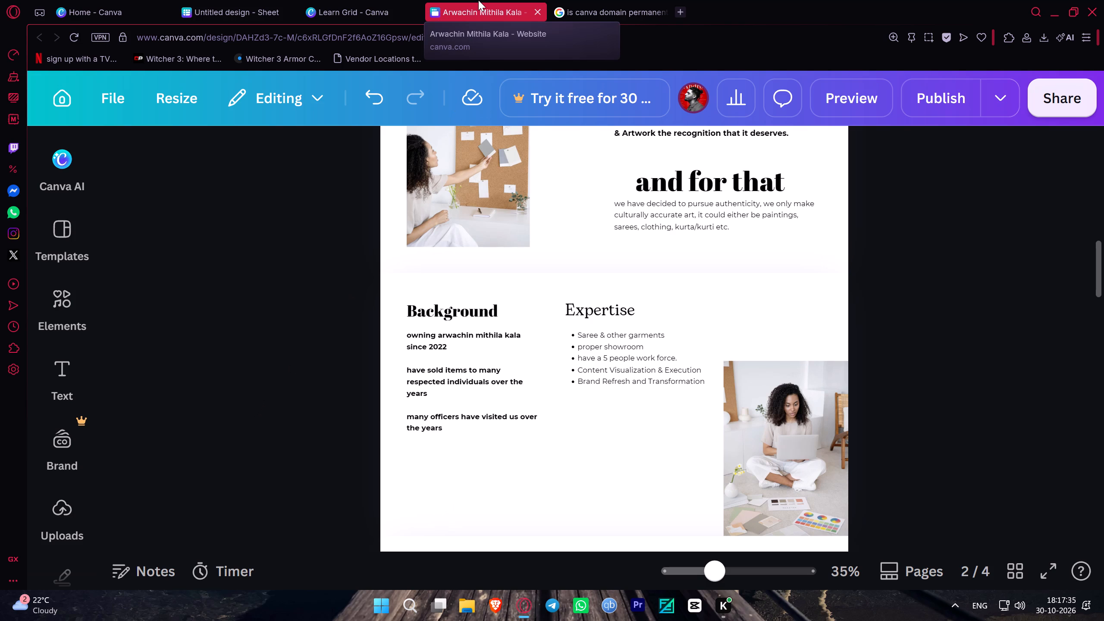
# Close the Arwachin Mithila Kala website design tab and the Canva domain search tab.
pyautogui.middleClick(478, 0)
pyautogui.middleClick(482, 3)
# Switch to the Learn Grid page and clear its Education, India and Math filters.
pyautogui.click(392, 9)
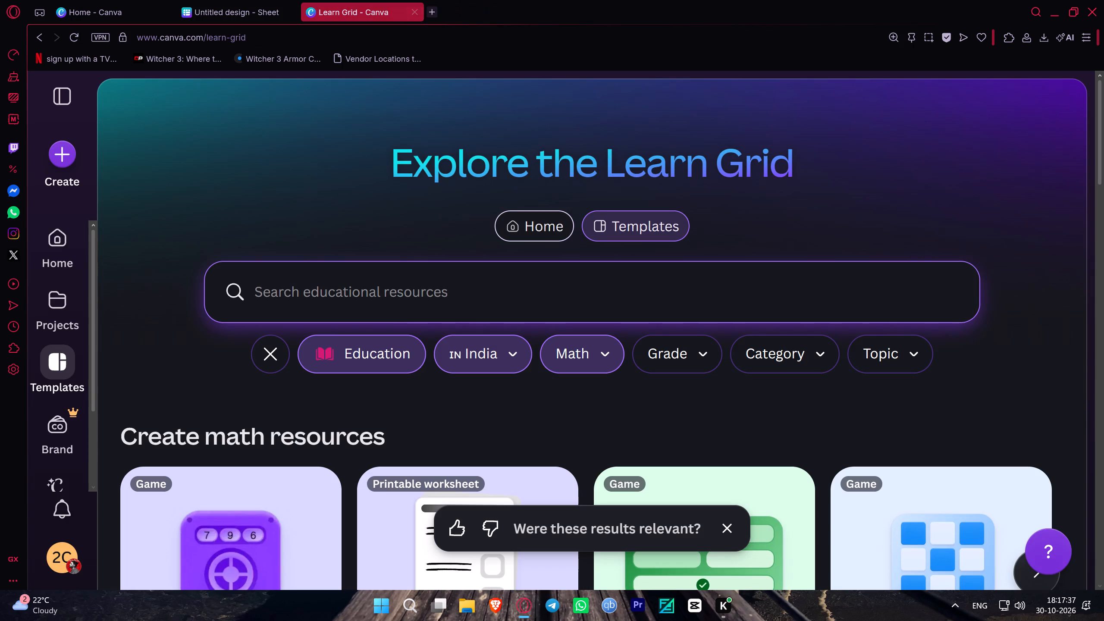
pyautogui.click(273, 360)
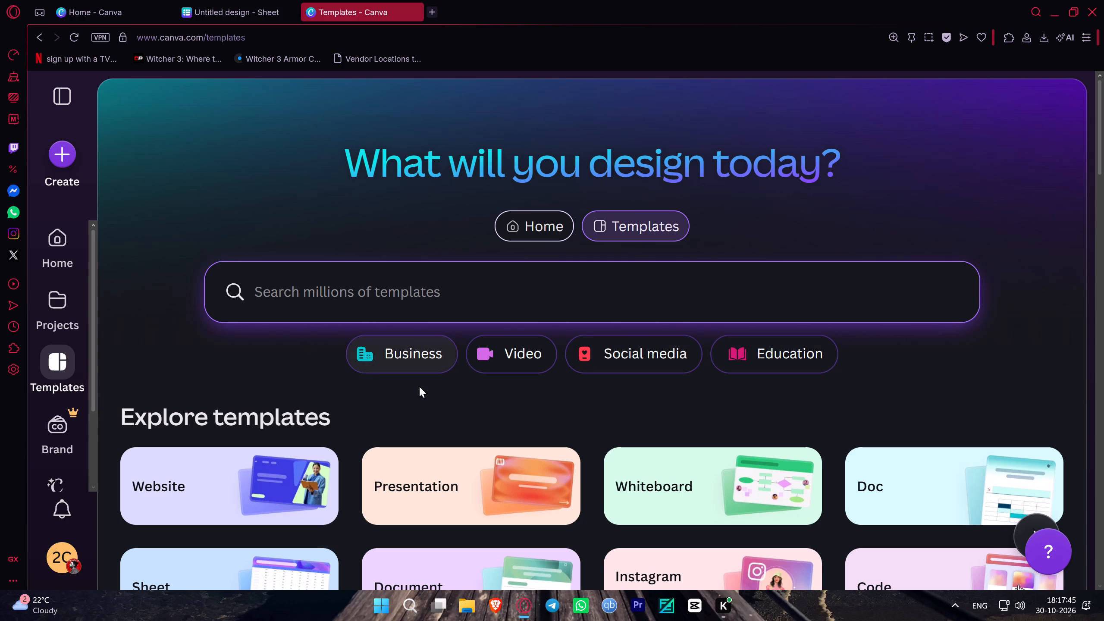
# Look over the template categories under Explore templates, including those further along the row.
pyautogui.scroll(-1, 419, 386)
pyautogui.middleClick(359, 290)
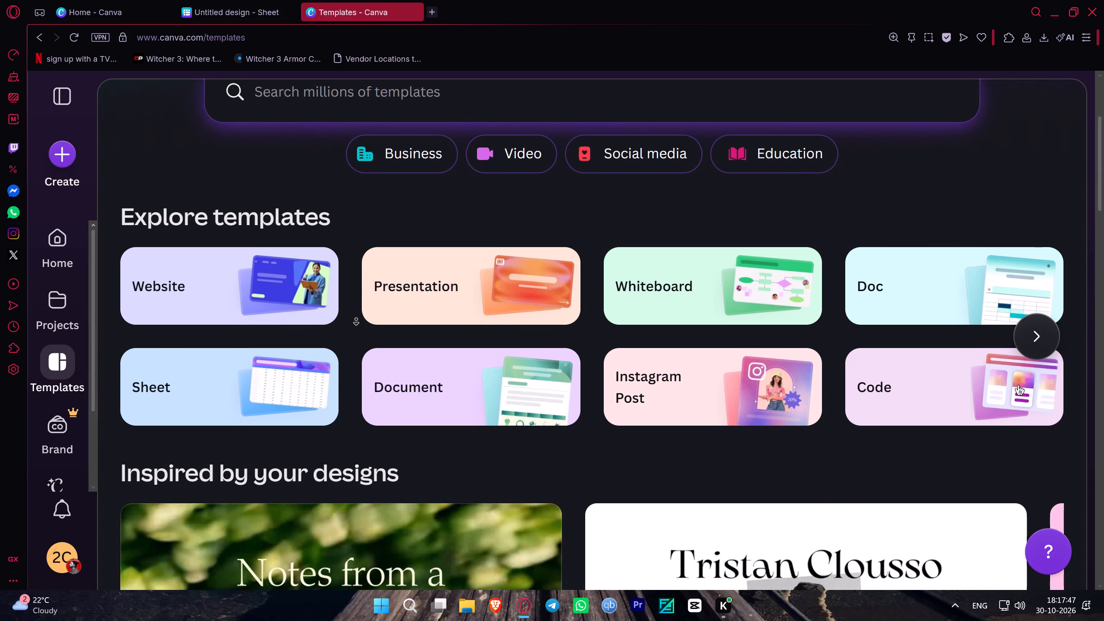
pyautogui.click(356, 319)
pyautogui.middleClick(356, 319)
pyautogui.scroll(1, 356, 319)
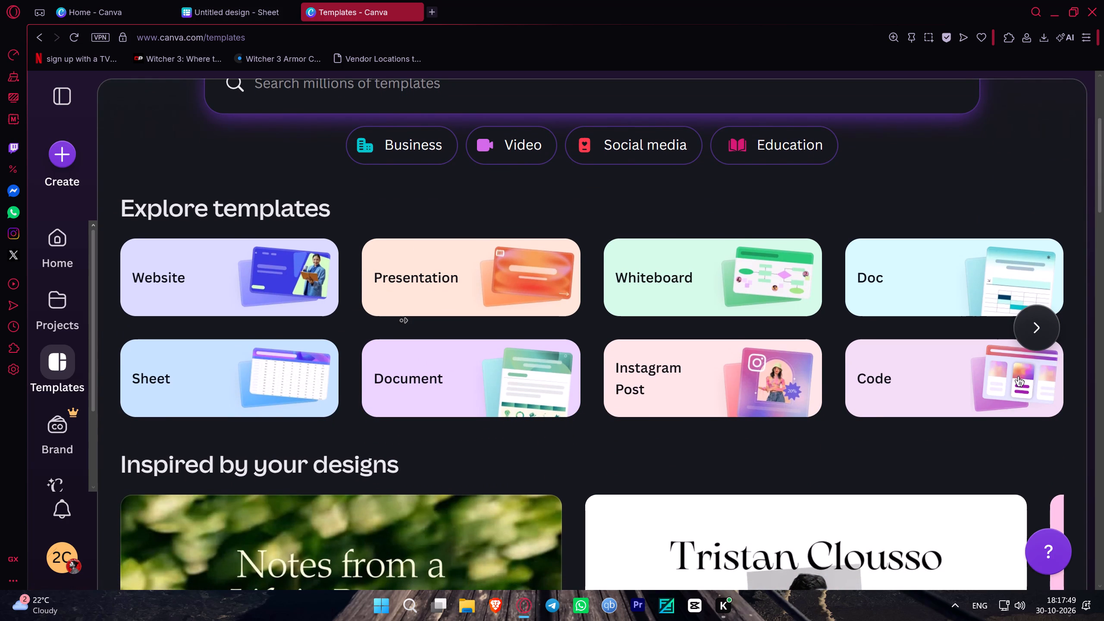
pyautogui.click(417, 331)
pyautogui.middleClick(601, 329)
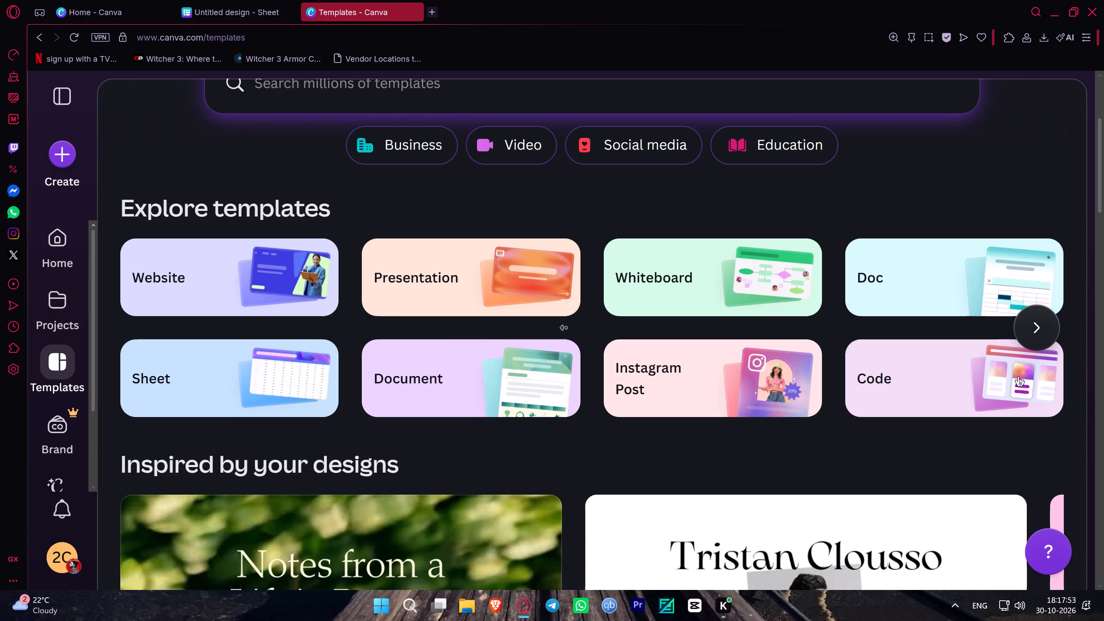
pyautogui.click(572, 327)
pyautogui.click(1027, 310)
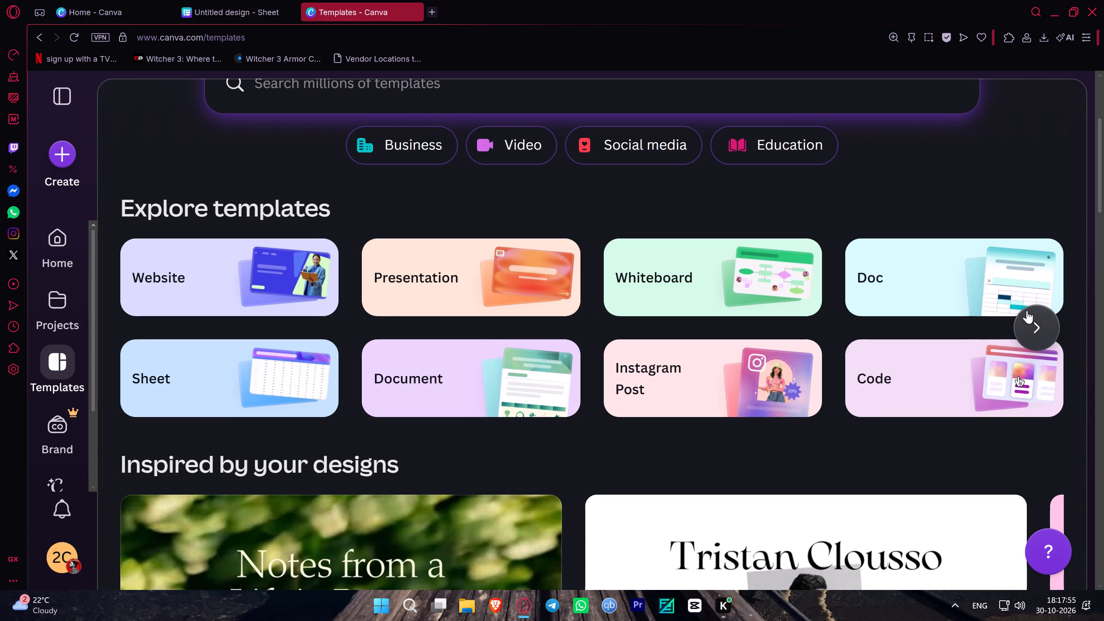
pyautogui.click(146, 328)
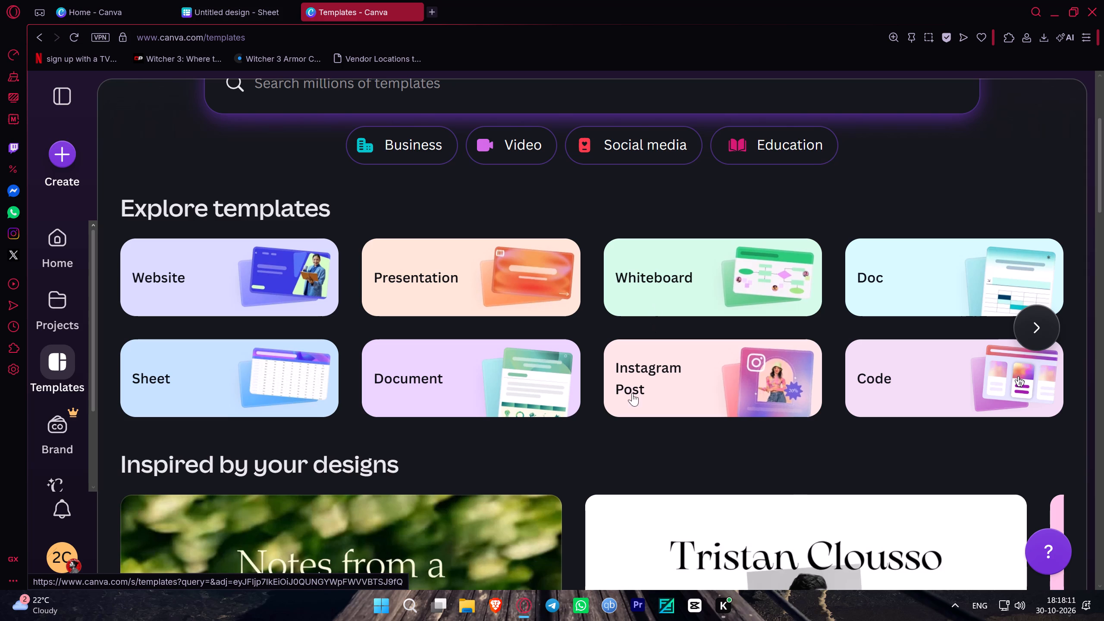
# Open the Document and Presentation template categories in separate new tabs.
pyautogui.middleClick(434, 380)
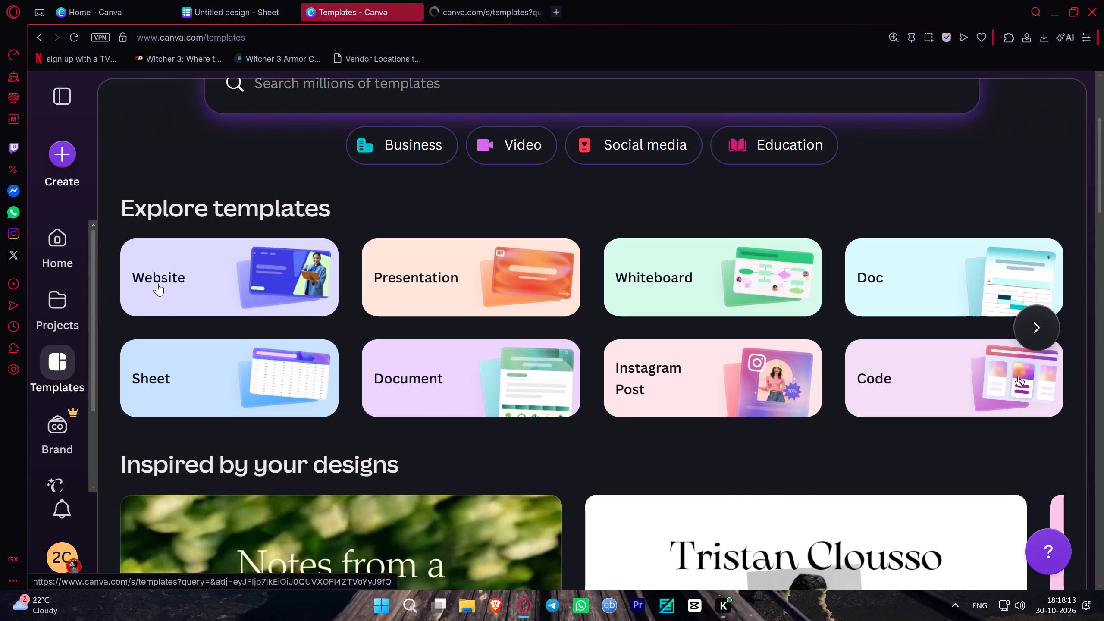
pyautogui.middleClick(542, 272)
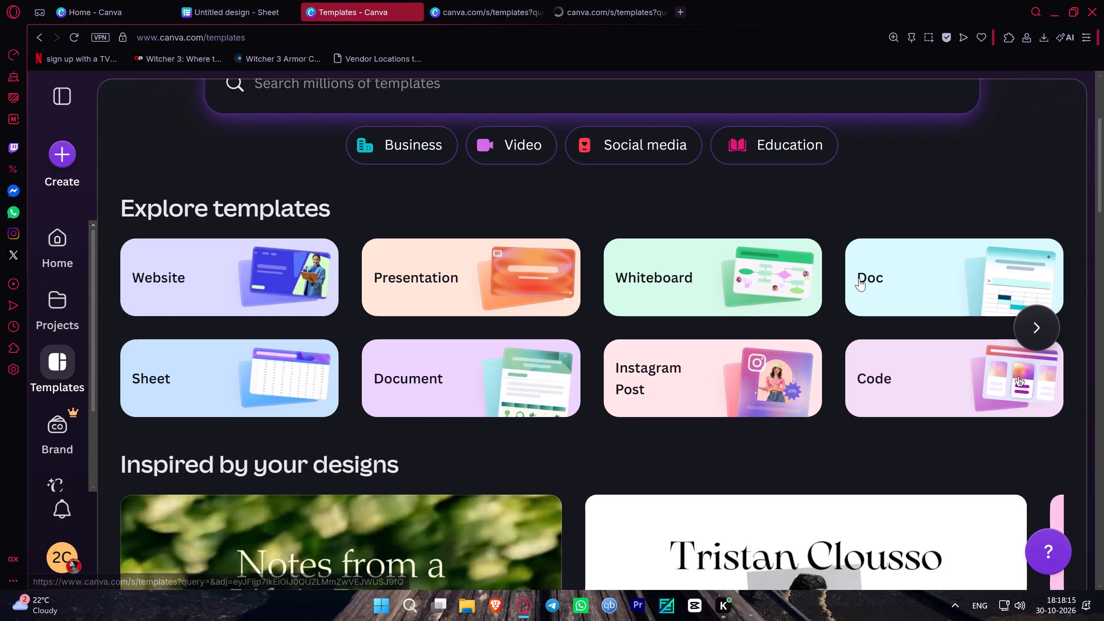
# Look through the available designs in the Document template category.
pyautogui.click(489, 0)
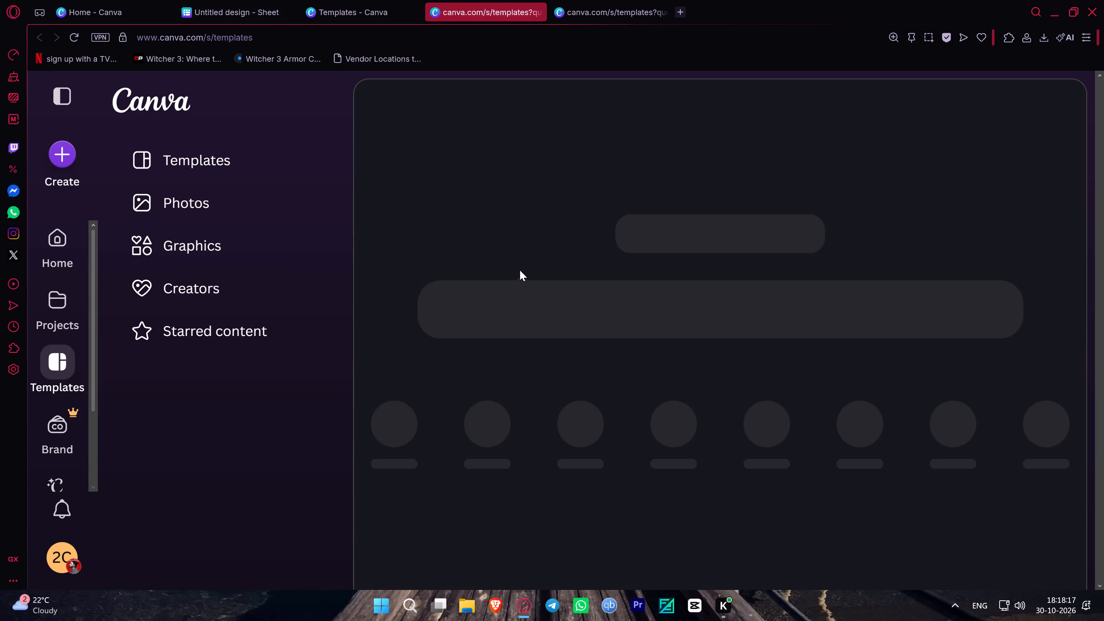
pyautogui.scroll(-1, 532, 438)
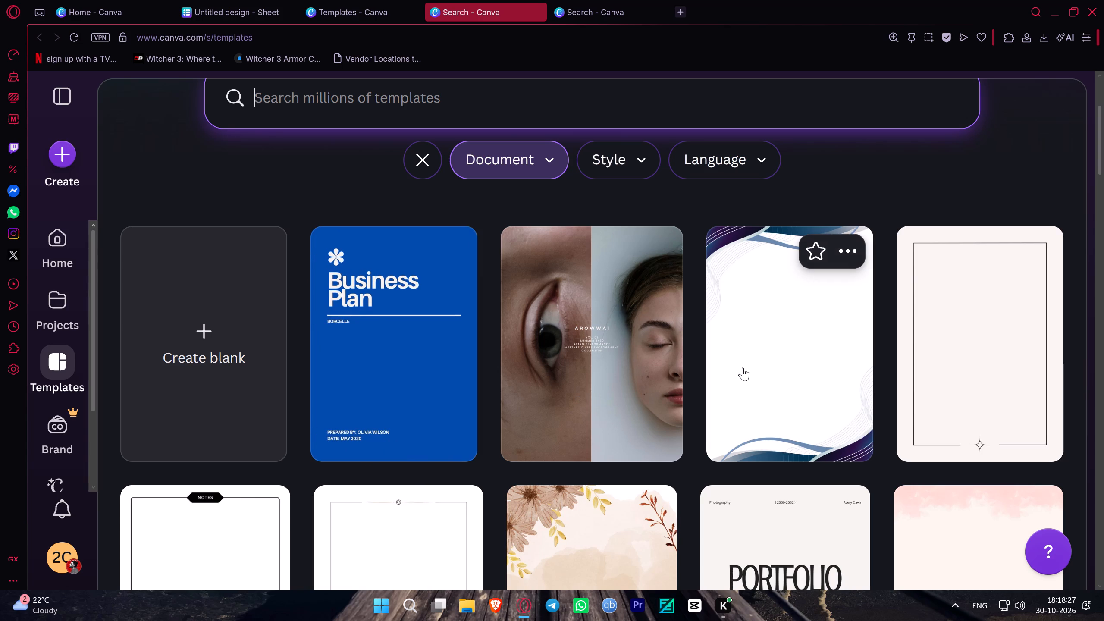
# Open the Blue Beige Minimal Professional Small Business Plan document template for customising.
pyautogui.scroll(-1, 743, 367)
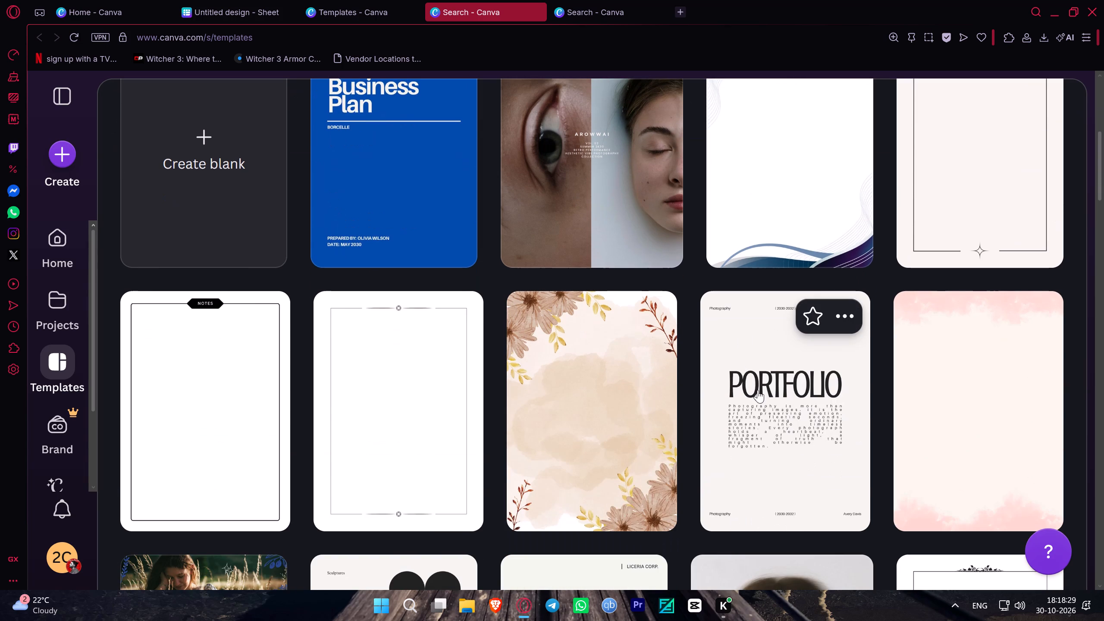
pyautogui.scroll(1, 191, 397)
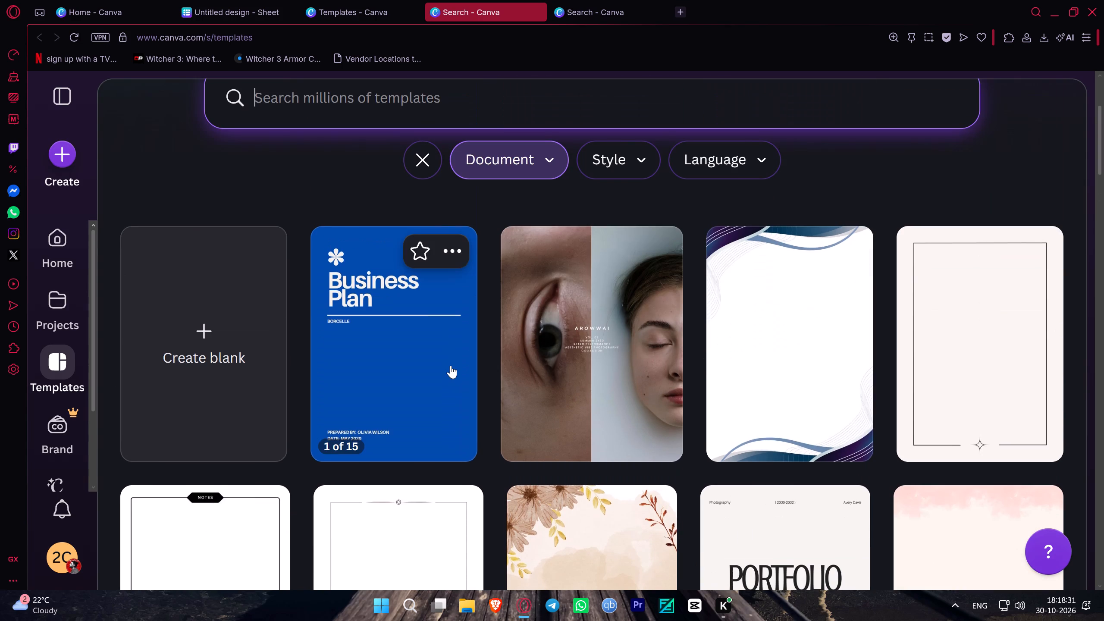
pyautogui.click(451, 364)
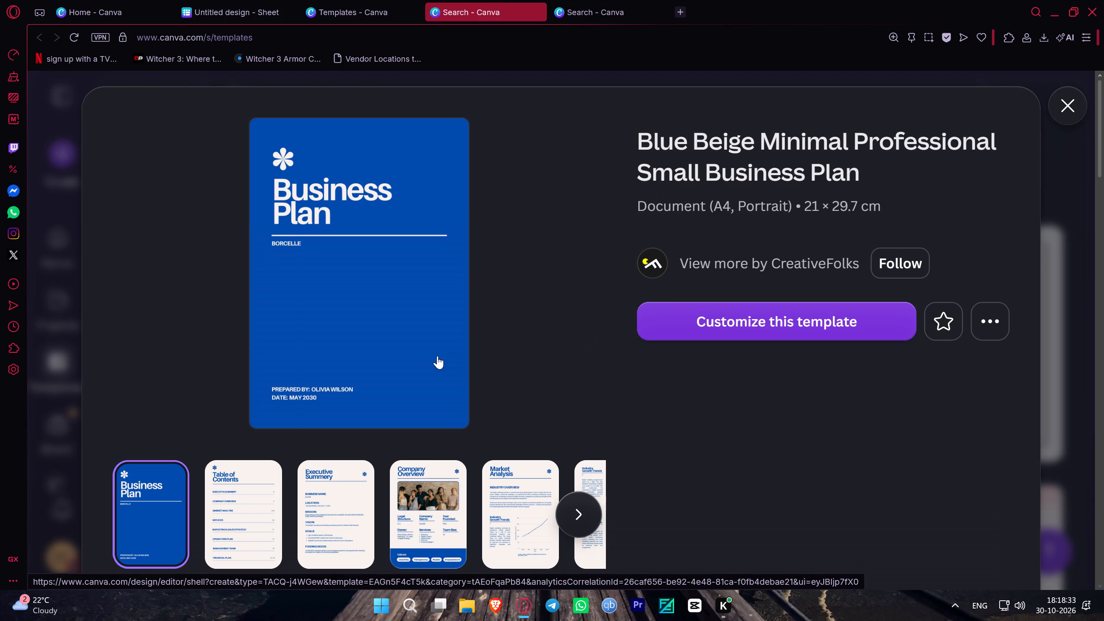
pyautogui.click(748, 328)
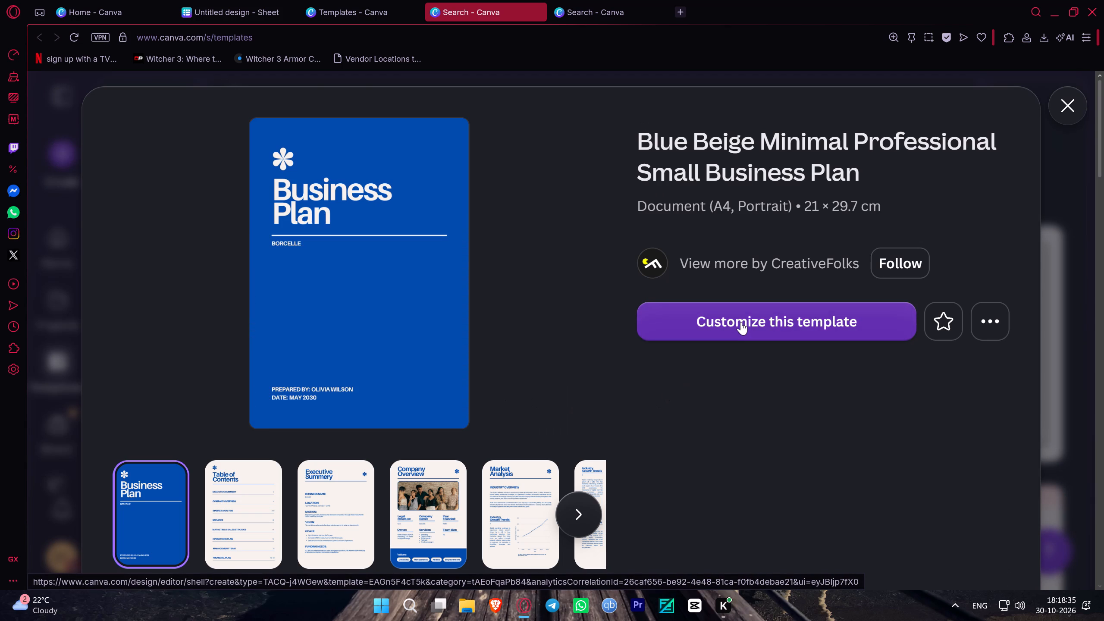
pyautogui.click(760, 333)
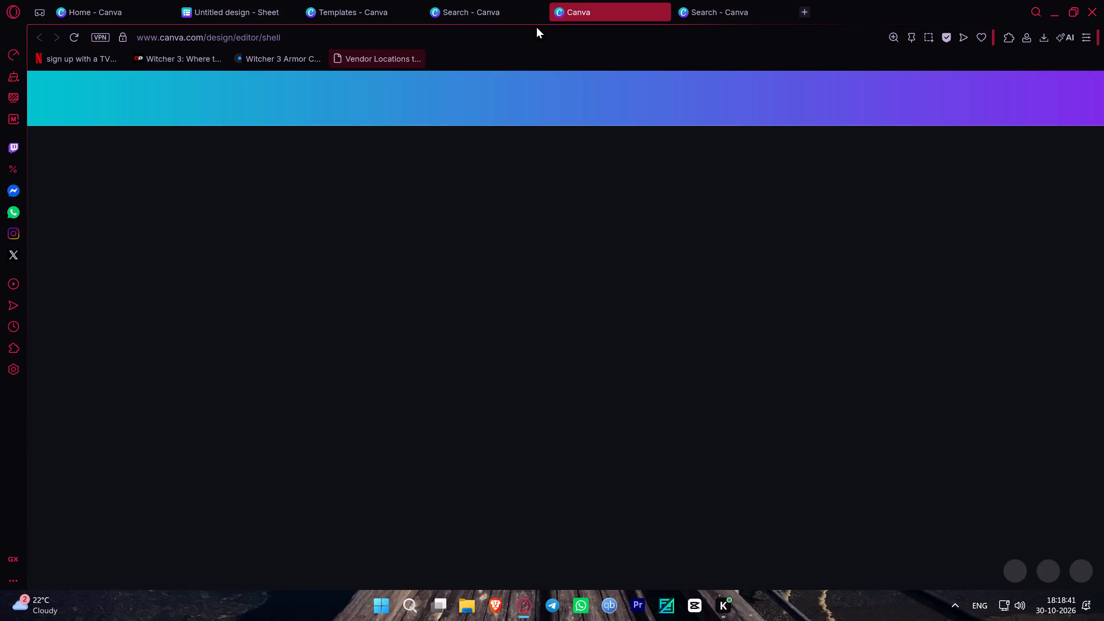
# Look over the business plan's cover, Table of Contents and Executive Summery pages.
pyautogui.scroll(1, 516, 260)
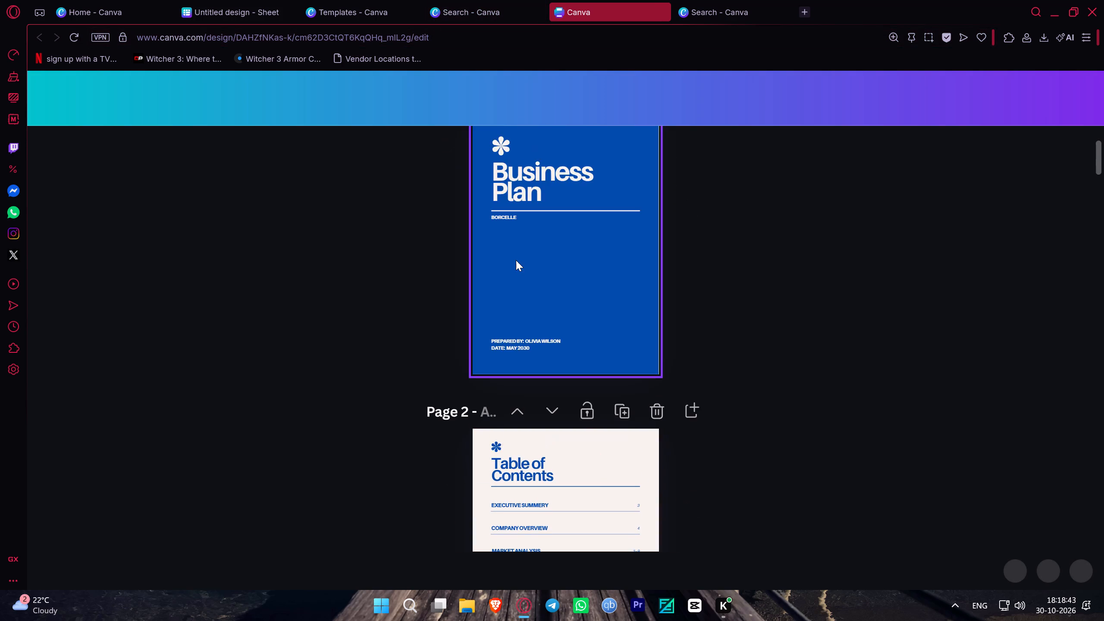
pyautogui.scroll(2, 516, 260)
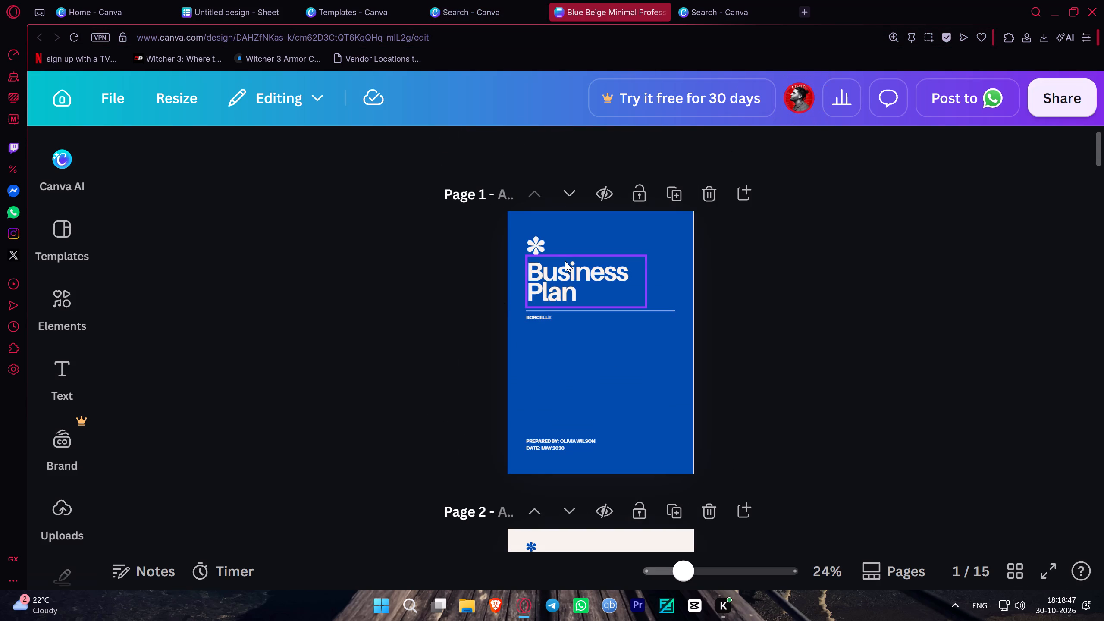
pyautogui.click(580, 287)
pyautogui.click(423, 337)
pyautogui.scroll(-1, 423, 337)
pyautogui.middleClick(423, 337)
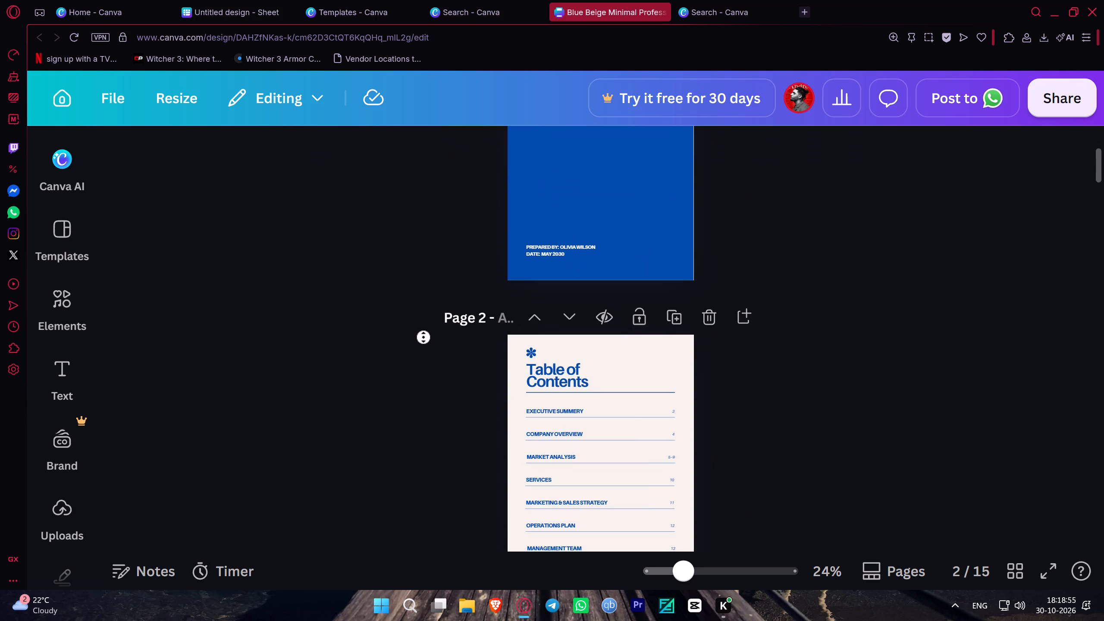
pyautogui.click(474, 278)
pyautogui.click(586, 221)
pyautogui.click(586, 220)
pyautogui.click(349, 374)
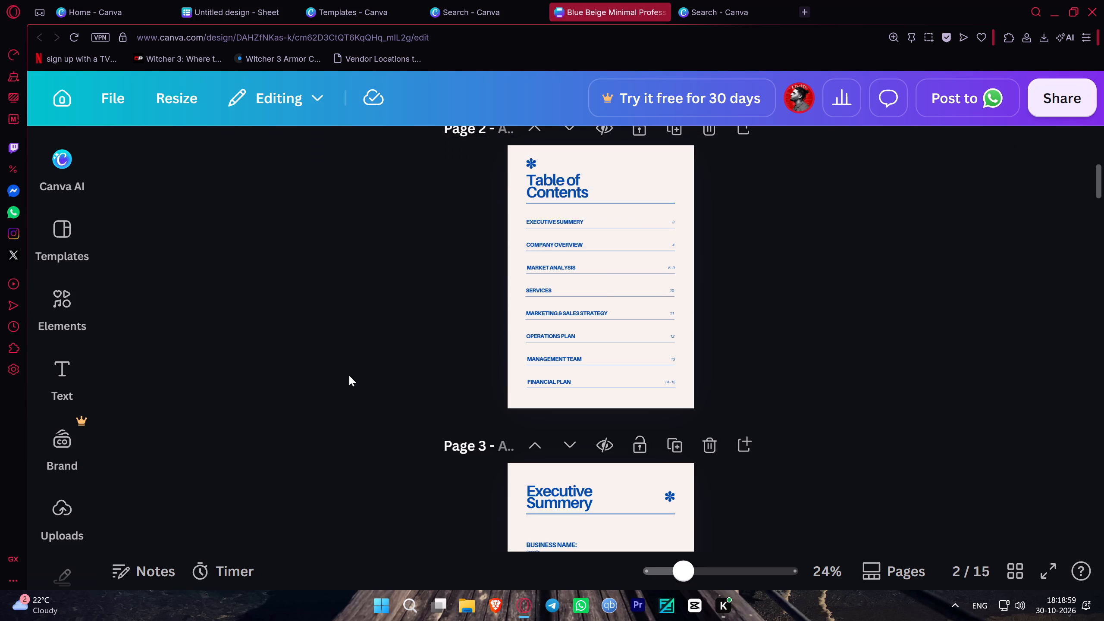
pyautogui.scroll(-2, 529, 448)
pyautogui.scroll(1, 520, 410)
pyautogui.middleClick(409, 410)
pyautogui.scroll(1, 407, 408)
pyautogui.click(407, 408)
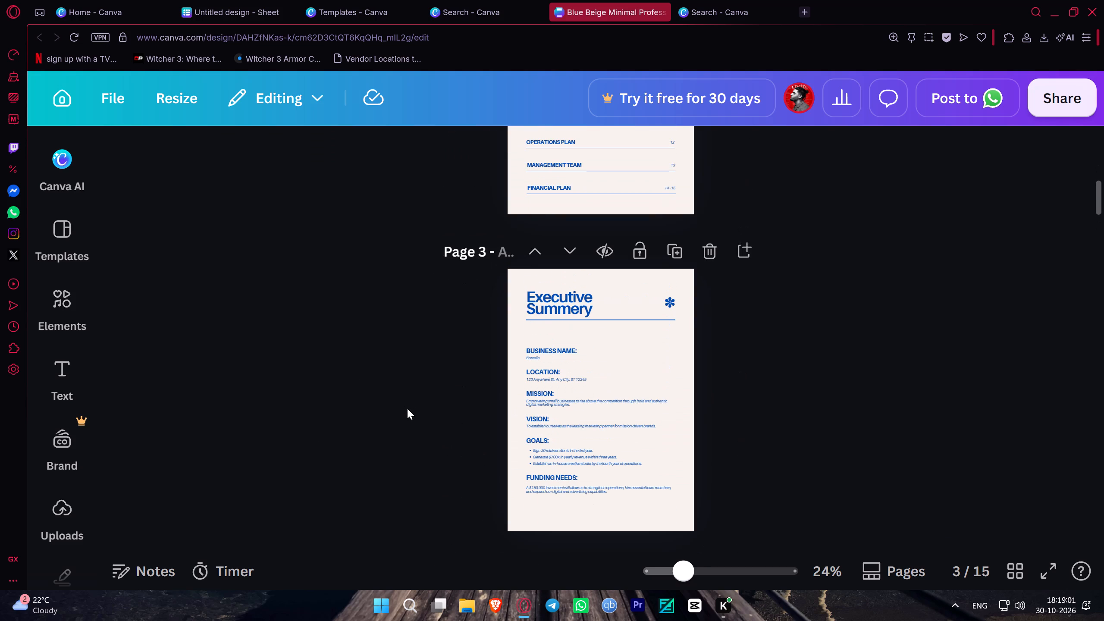
pyautogui.keyDown('ctrl'); pyautogui.scroll(2, 414, 400); pyautogui.keyUp('ctrl')
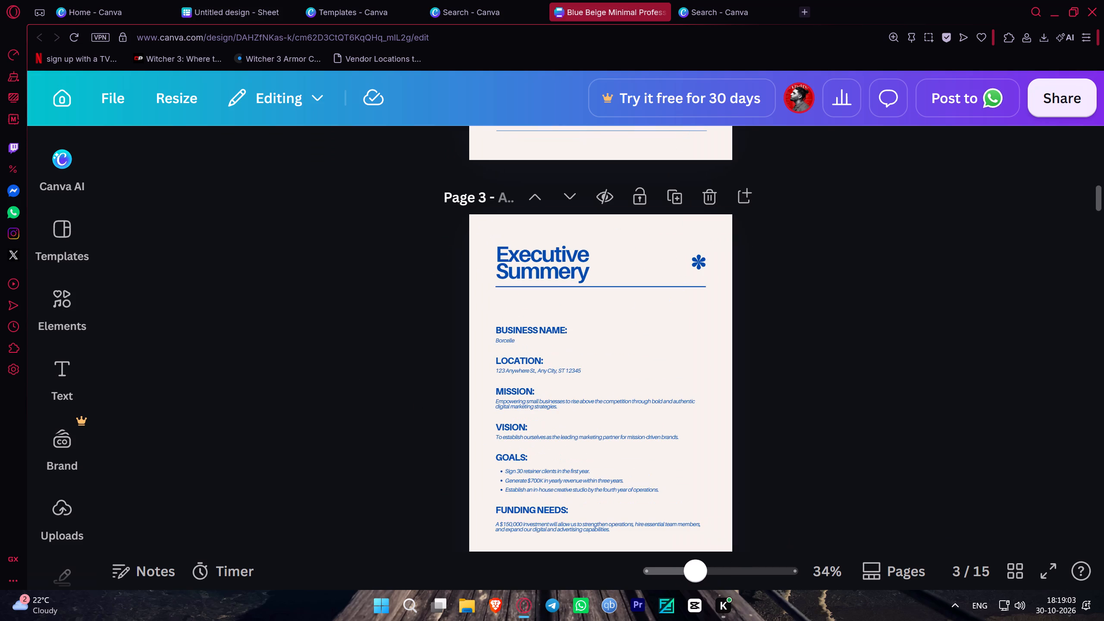
# Replace the placeholder under Business Name on the Executive Summery page with "Arwachin Mithila Kala".
pyautogui.moveTo(696, 575); pyautogui.dragTo(715, 584)
pyautogui.middleClick(732, 367)
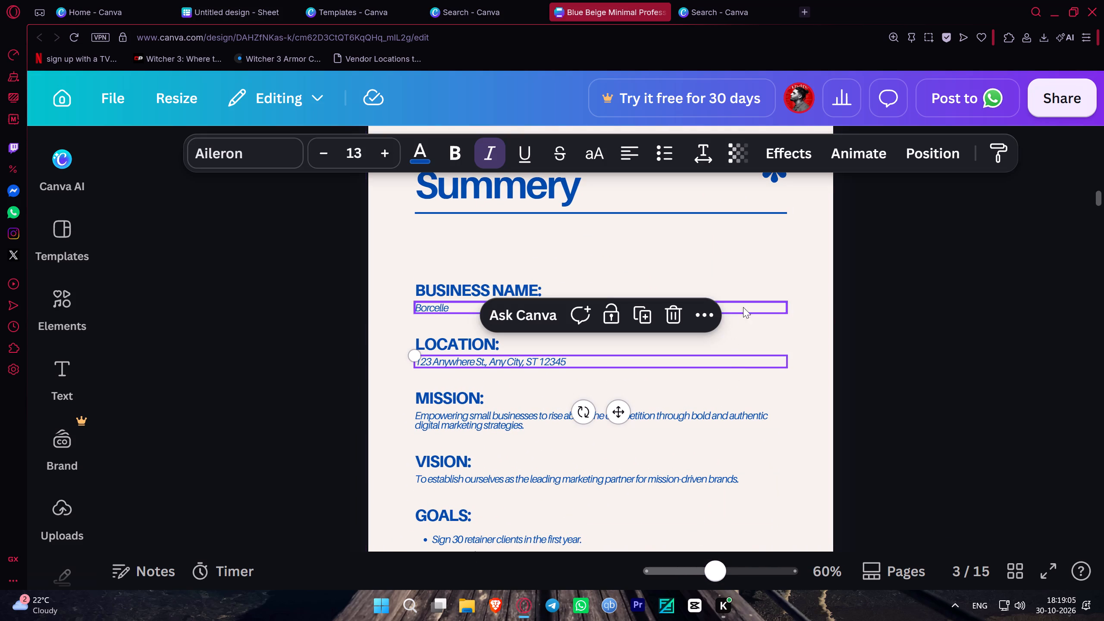
pyautogui.middleClick(860, 319)
pyautogui.click(870, 263)
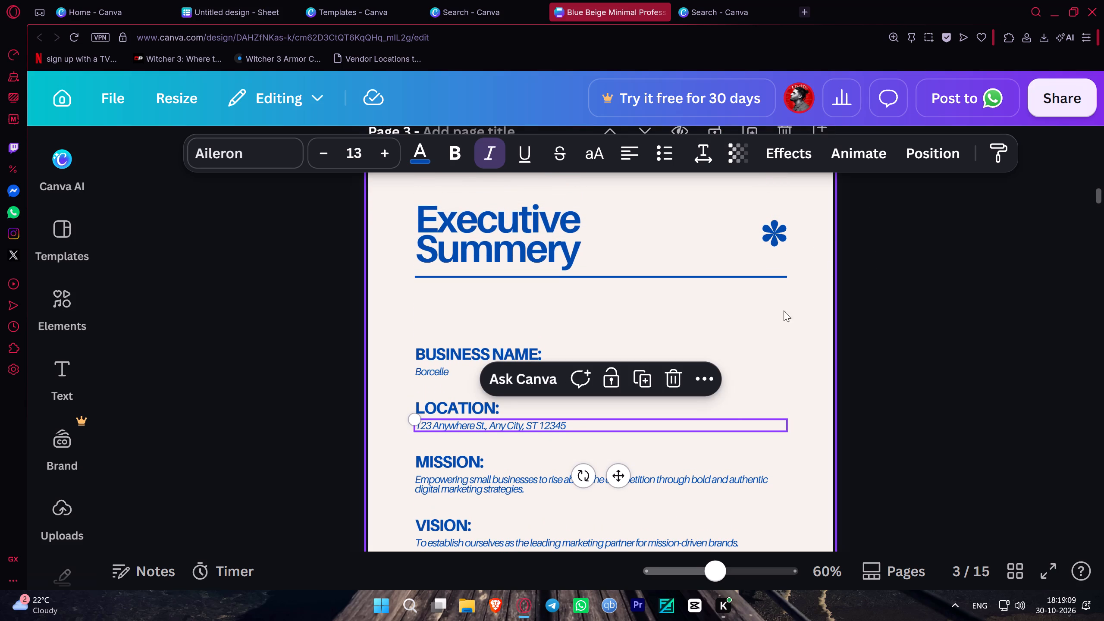
pyautogui.click(578, 227)
pyautogui.click(703, 379)
pyautogui.click(686, 328)
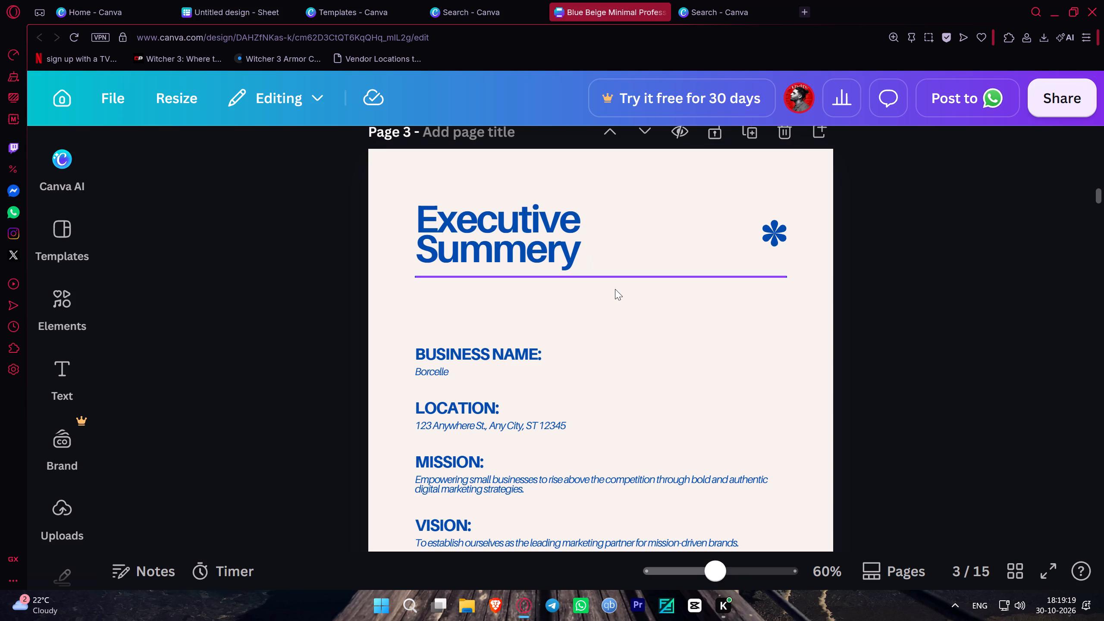
pyautogui.click(560, 222)
pyautogui.click(593, 355)
pyautogui.doubleClick(496, 370)
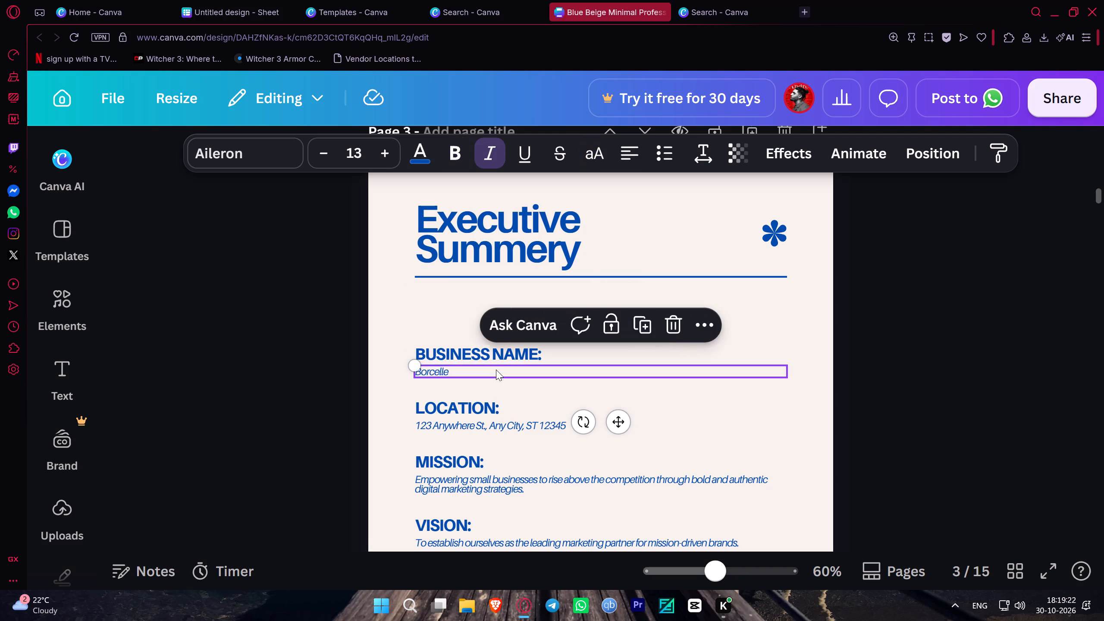
pyautogui.write('Arwachin Mithila Kala')
# Replace the placeholder address under Location with "Somewhere In India".
pyautogui.middleClick(353, 361)
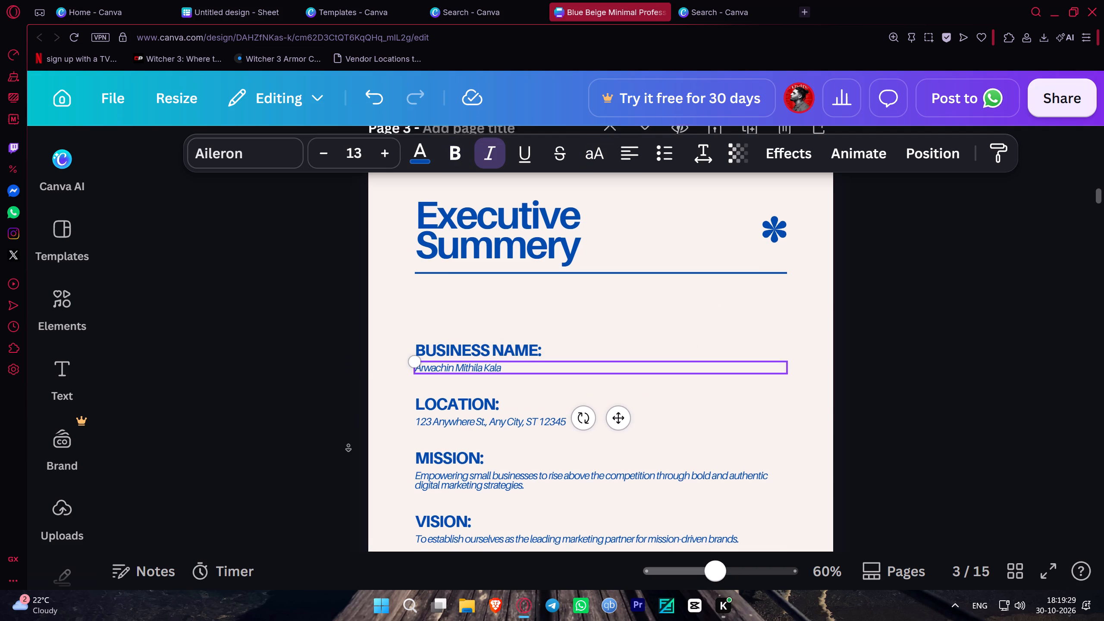
pyautogui.click(337, 416)
pyautogui.doubleClick(446, 344)
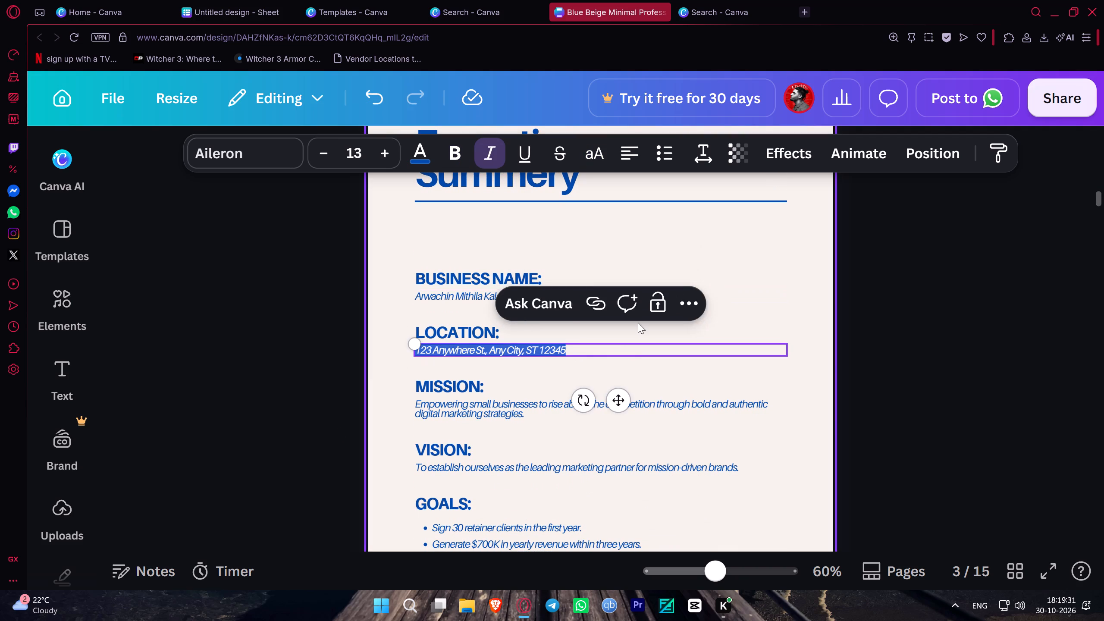
pyautogui.hotkey('shift', 's')
pyautogui.write('omeweh')
pyautogui.press('BackSpace')
pyautogui.press('BackSpace')
pyautogui.write('here In India')
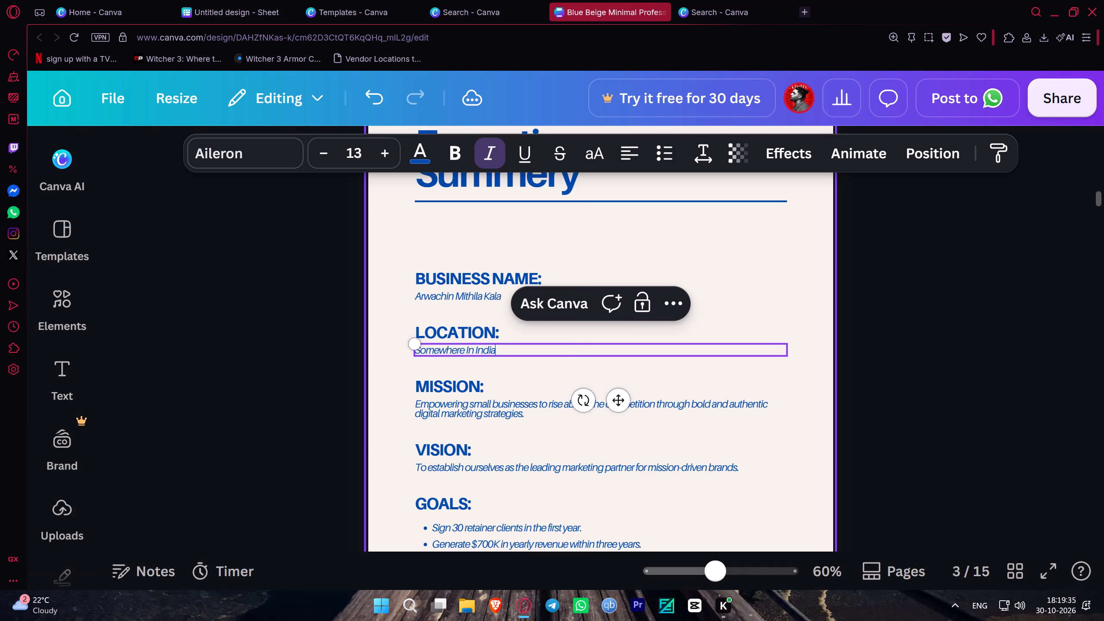
# Replace the Mission text with "to promote other small businesses and grow together in the world".
pyautogui.click(478, 415)
pyautogui.tripleClick(506, 407)
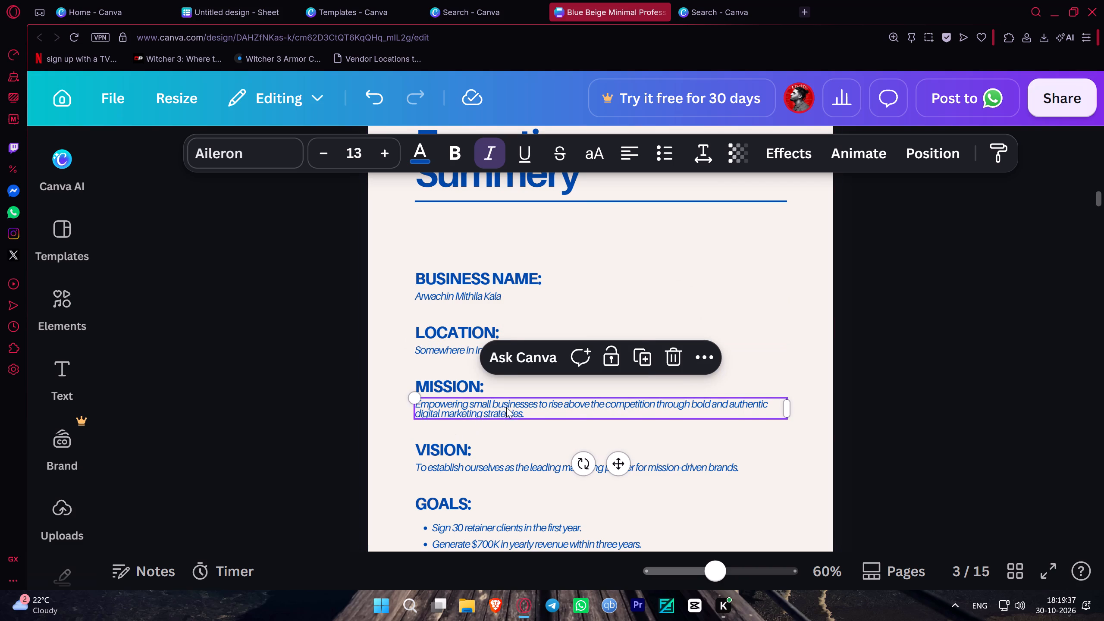
pyautogui.click(506, 407)
pyautogui.hotkey('ctrl', 'a')
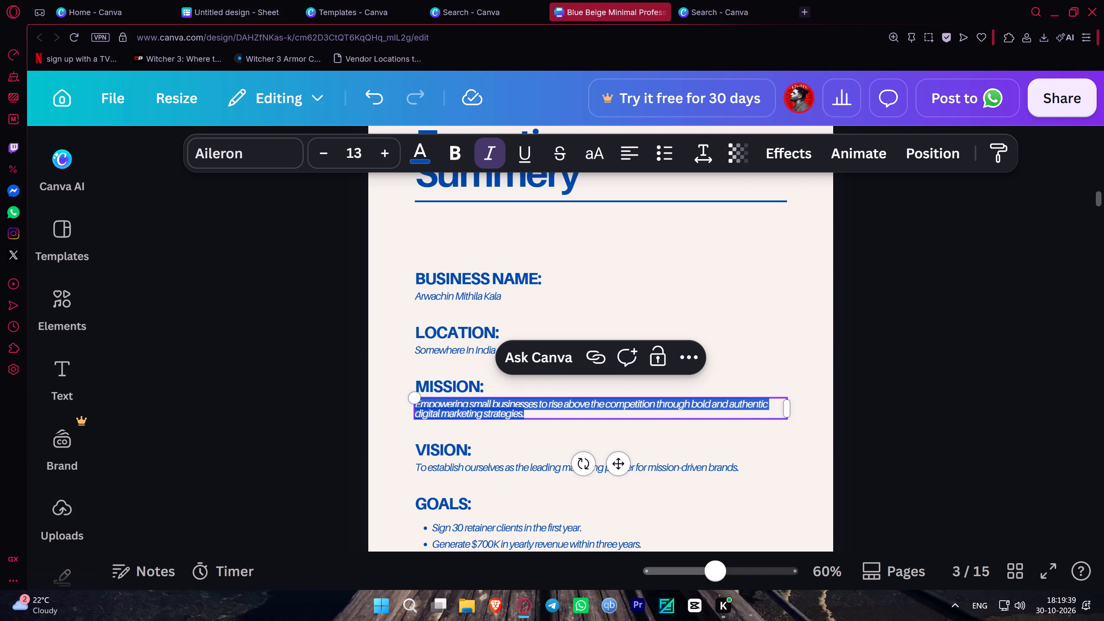
pyautogui.write('to')
pyautogui.press('space')
pyautogui.write('promote other small businesses and grow togerht')
pyautogui.press('BackSpace')
pyautogui.press('BackSpace')
pyautogui.press('BackSpace')
pyautogui.write('ther in the world')
pyautogui.press('space')
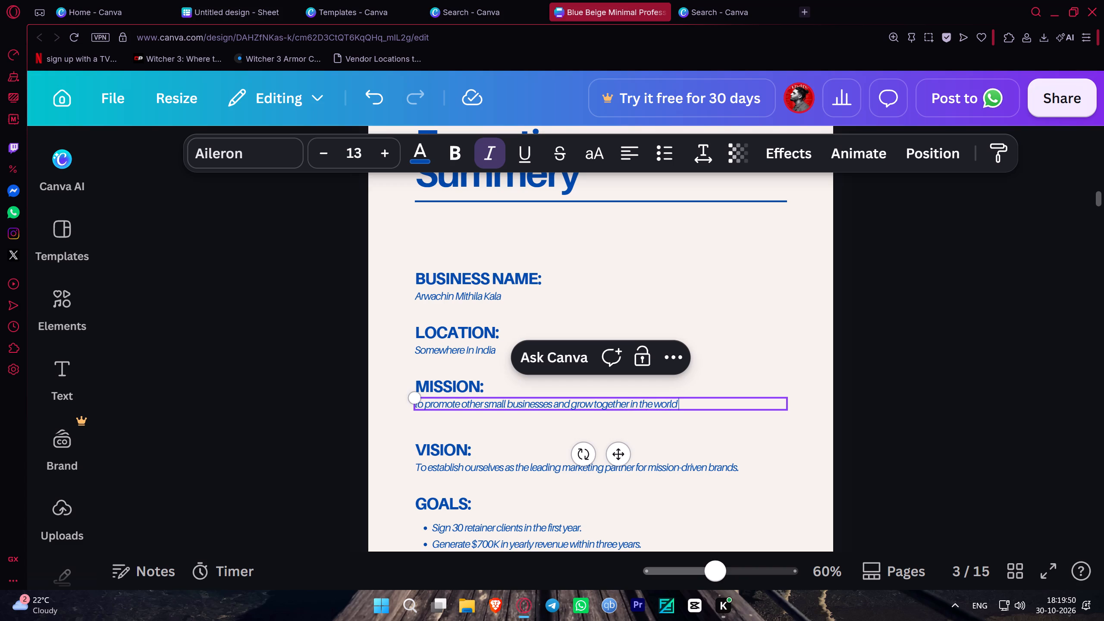
# Complete the Mission sentence with "of Mithila Culture and Painting" and finish editing it.
pyautogui.write('of')
pyautogui.press('space')
pyautogui.press('space')
pyautogui.write('ith')
pyautogui.press('BackSpace')
pyautogui.press('BackSpace')
pyautogui.hotkey('shift', 'BackSpace')
pyautogui.write('Mithila Culture and Painting')
pyautogui.click(433, 436)
# Replace the Vision text with "Become the leading business in the Mithila Painting Industry".
pyautogui.middleClick(433, 425)
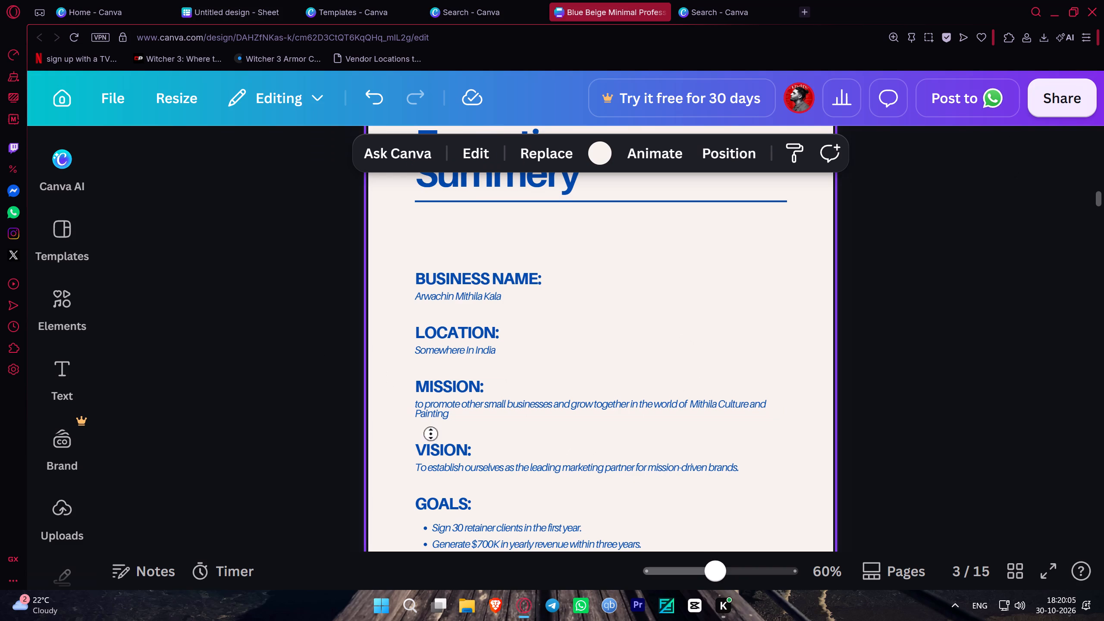
pyautogui.click(454, 471)
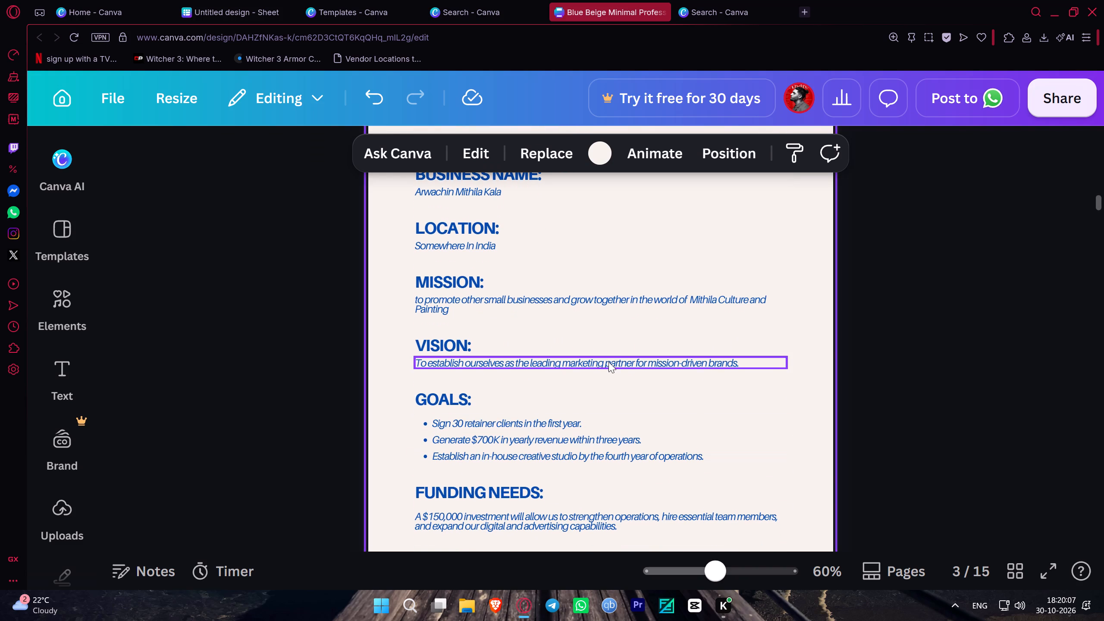
pyautogui.doubleClick(608, 362)
pyautogui.write('Become the leading n')
pyautogui.press('BackSpace')
pyautogui.write('business in the mIthi')
pyautogui.press('BackSpace')
pyautogui.press('BackSpace')
pyautogui.press('BackSpace')
pyautogui.press('BackSpace')
pyautogui.press('BackSpace')
pyautogui.write('Mithila Painting Industyr')
pyautogui.press('BackSpace')
pyautogui.press('BackSpace')
pyautogui.write('ry')
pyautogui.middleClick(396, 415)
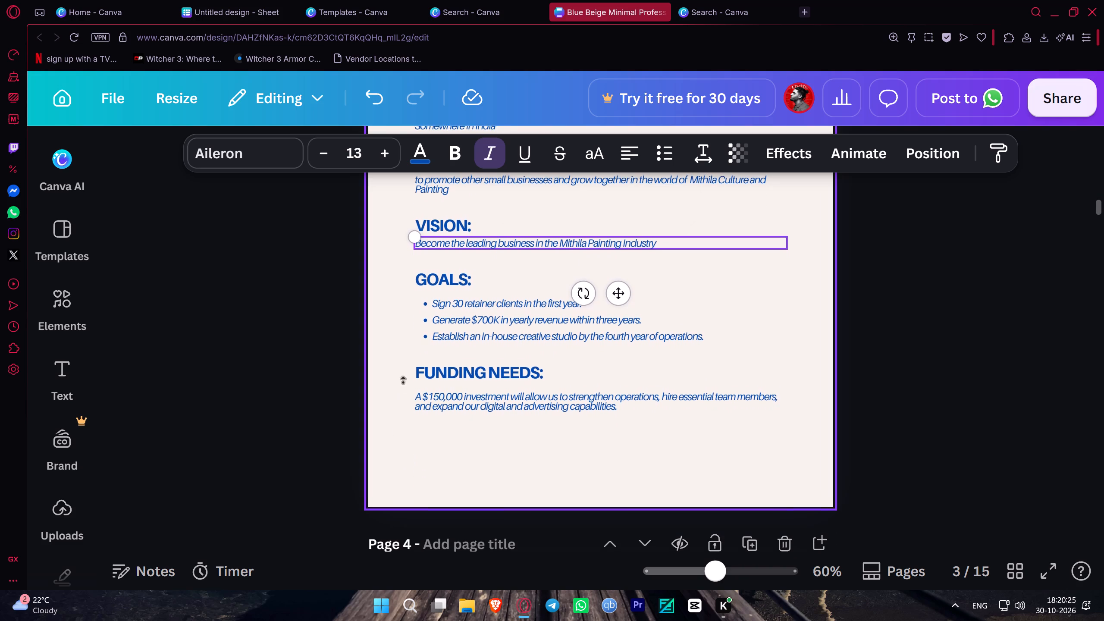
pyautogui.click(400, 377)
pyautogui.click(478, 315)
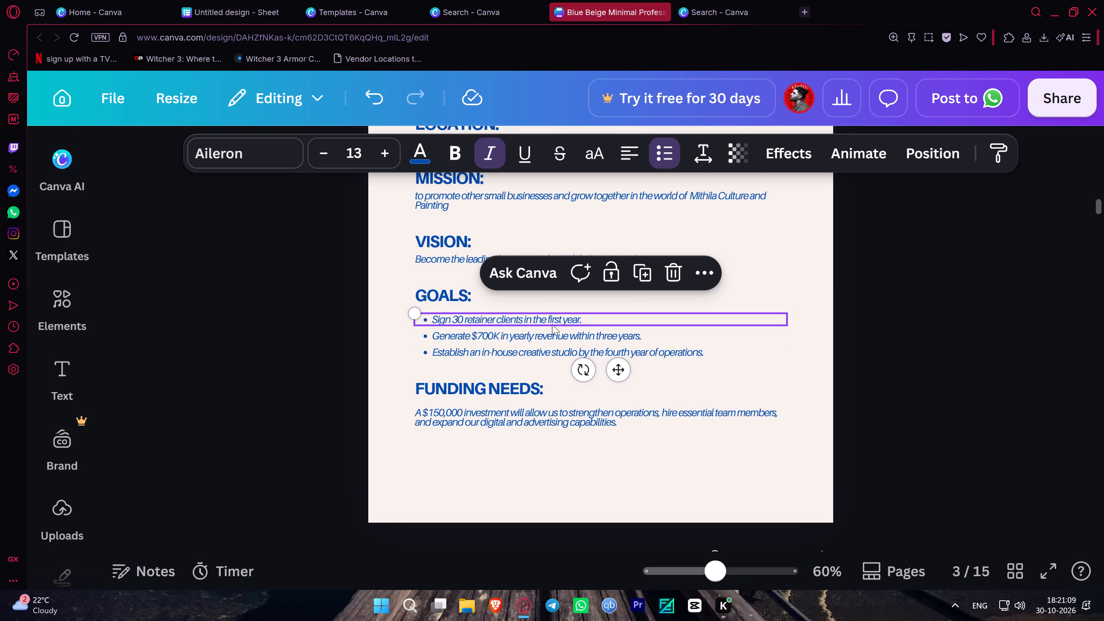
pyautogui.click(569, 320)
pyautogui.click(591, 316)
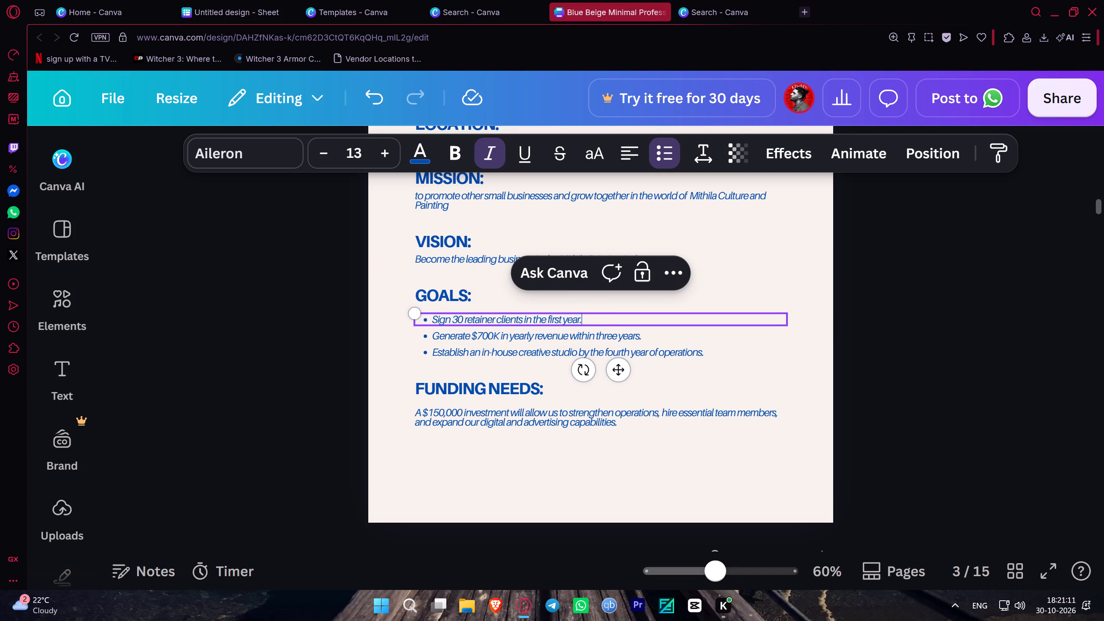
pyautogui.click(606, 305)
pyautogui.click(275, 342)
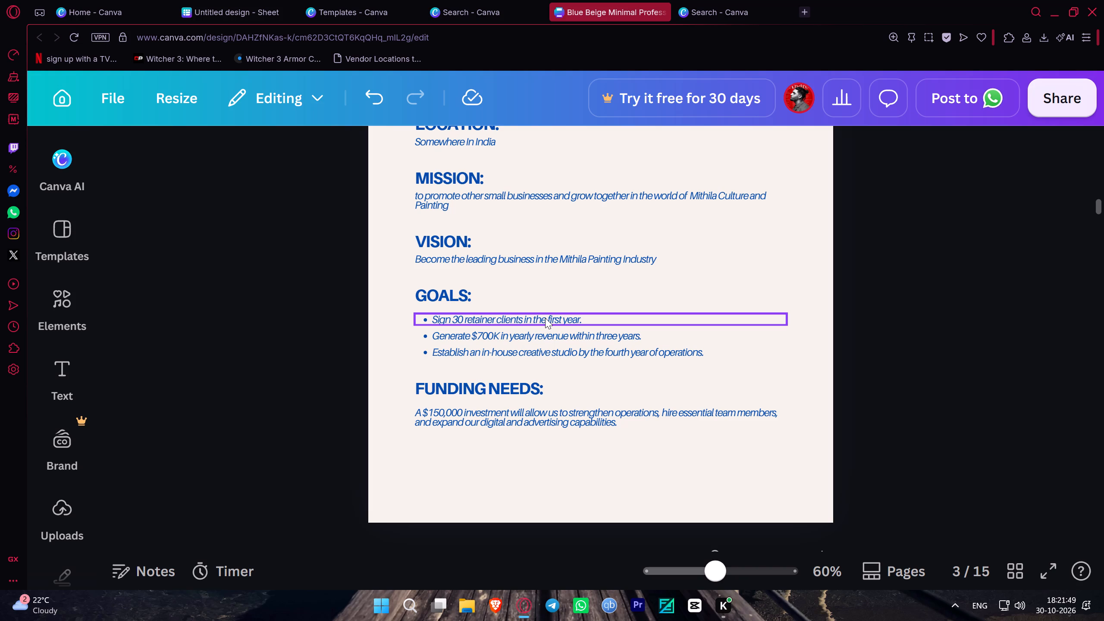
# Replace the first bullet under Goals with "Get as much clients as possible".
pyautogui.doubleClick(545, 318)
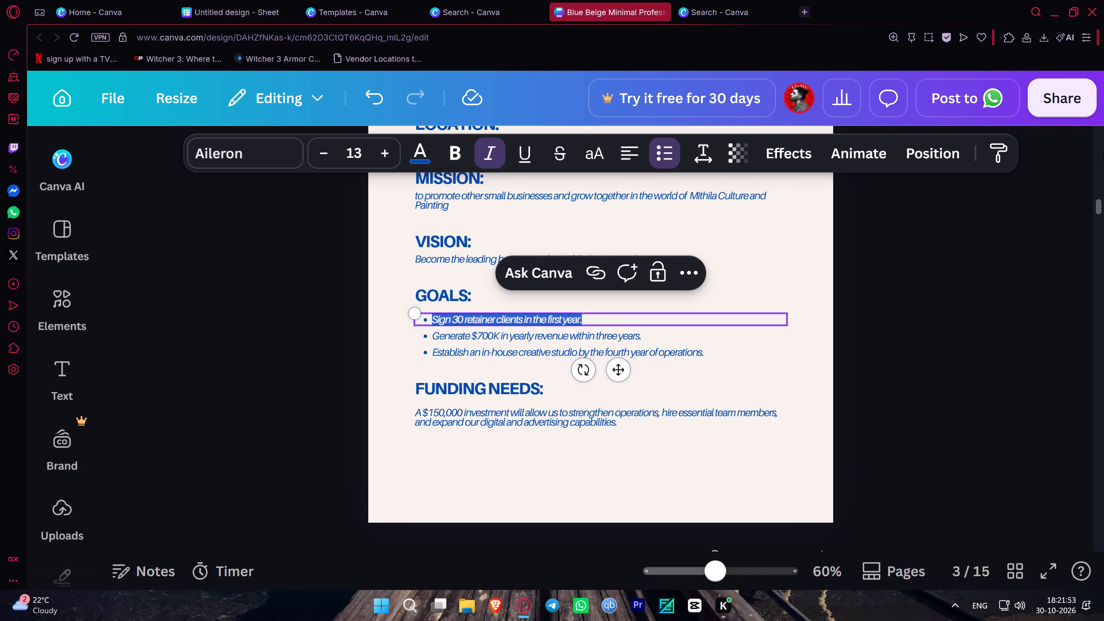
pyautogui.write('GEt')
pyautogui.press('space')
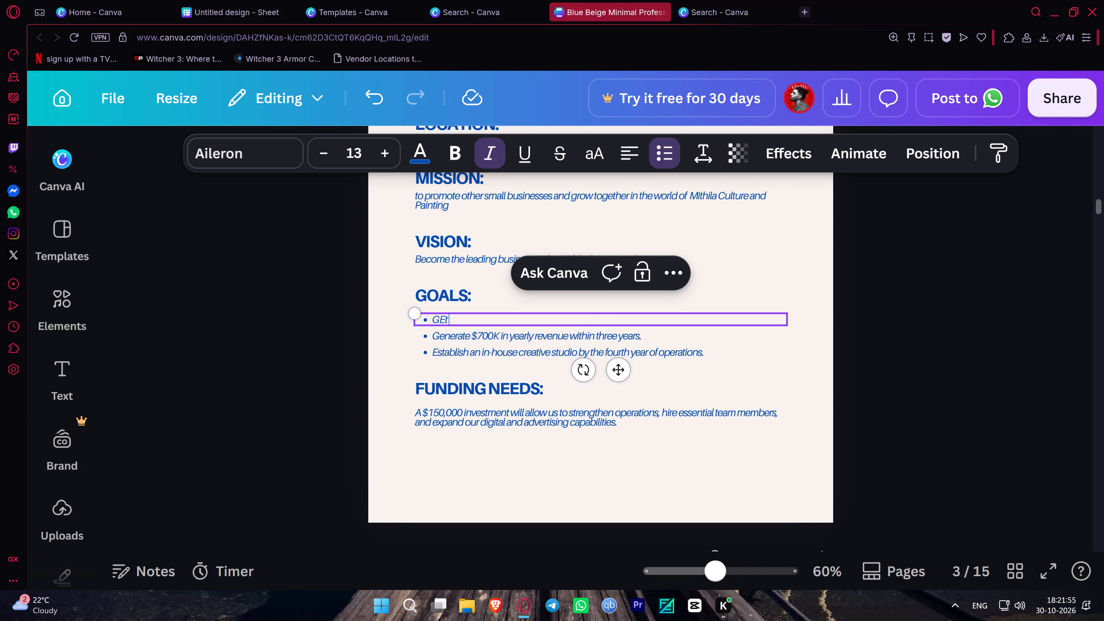
pyautogui.press('BackSpace')
pyautogui.press('BackSpace')
pyautogui.press('e')
pyautogui.press('BackSpace')
pyautogui.press('BackSpace')
pyautogui.write('et as muc h')
pyautogui.press('BackSpace')
pyautogui.press('BackSpace')
pyautogui.write('h cle')
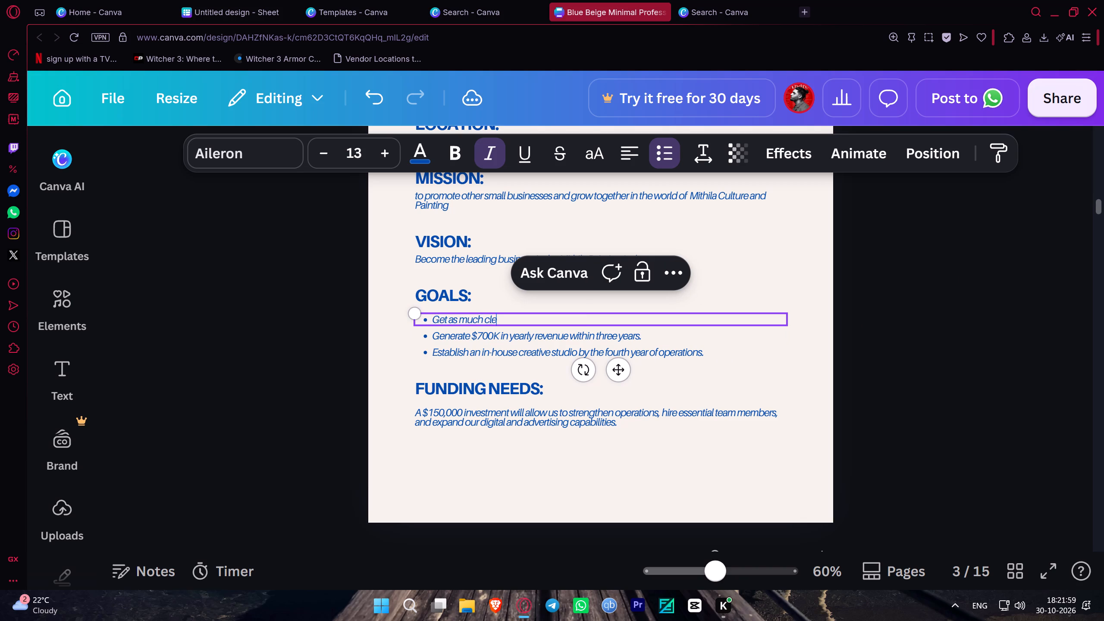
pyautogui.press('BackSpace')
pyautogui.write('ients as possible')
pyautogui.press('space')
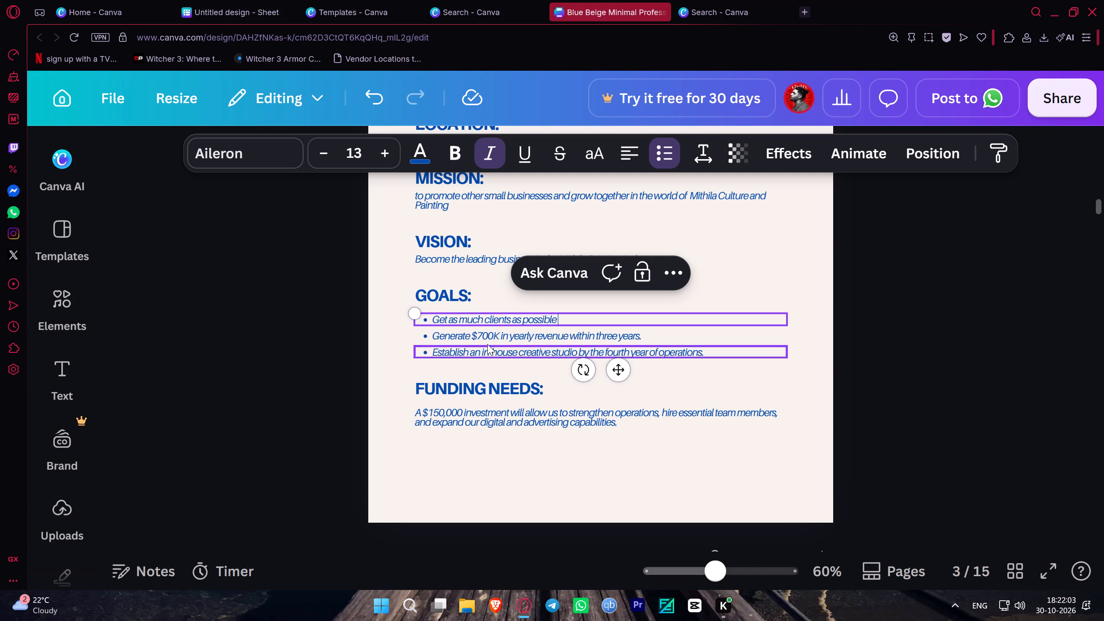
# Open the second Goals bullet for editing with all its text selected.
pyautogui.click(497, 329)
pyautogui.doubleClick(495, 332)
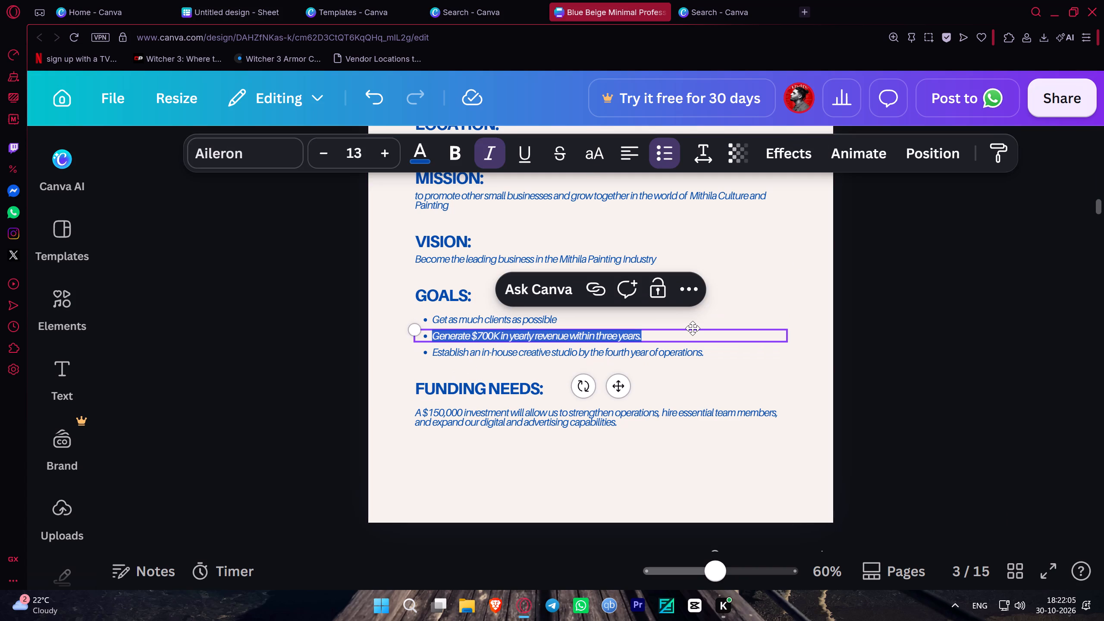
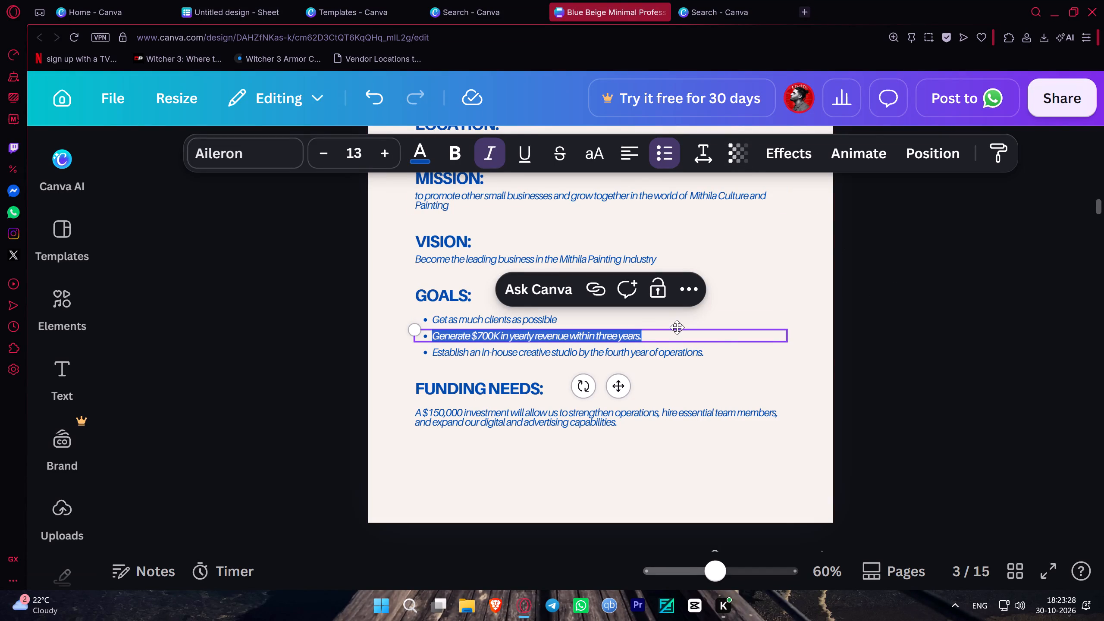
# Replace the second Goals bullet with "Generate as much income as possible".
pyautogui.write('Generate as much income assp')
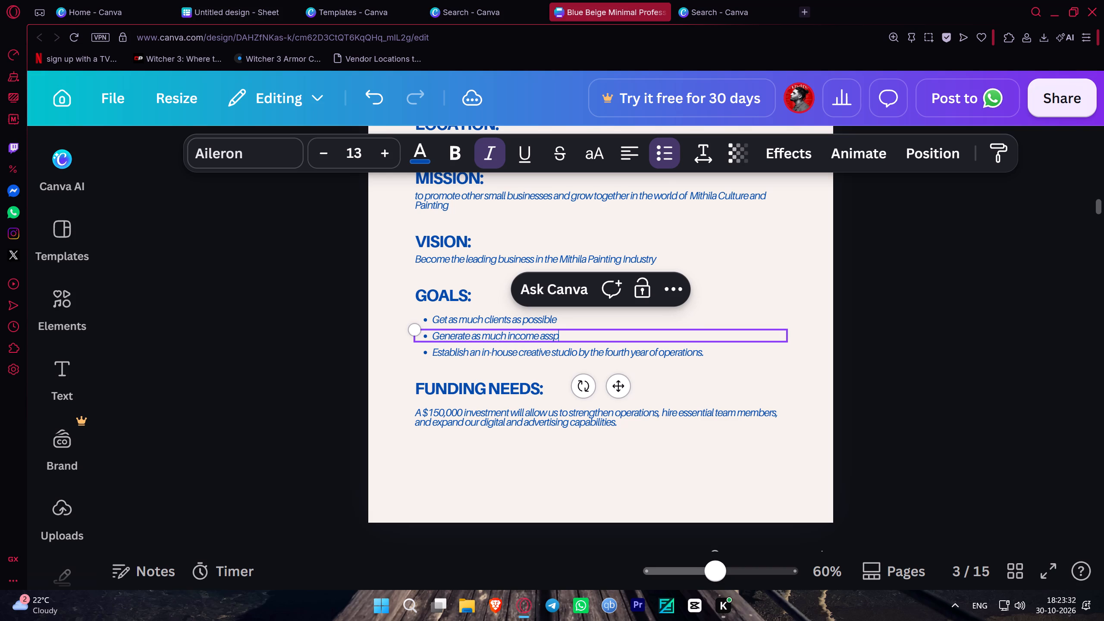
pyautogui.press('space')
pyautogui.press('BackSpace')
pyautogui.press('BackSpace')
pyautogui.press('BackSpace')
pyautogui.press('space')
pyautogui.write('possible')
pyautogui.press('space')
# Replace the third Goals bullet with "Expand our business into the outer world namely in the foreign countries".
pyautogui.doubleClick(501, 356)
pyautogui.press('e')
pyautogui.press('BackSpace')
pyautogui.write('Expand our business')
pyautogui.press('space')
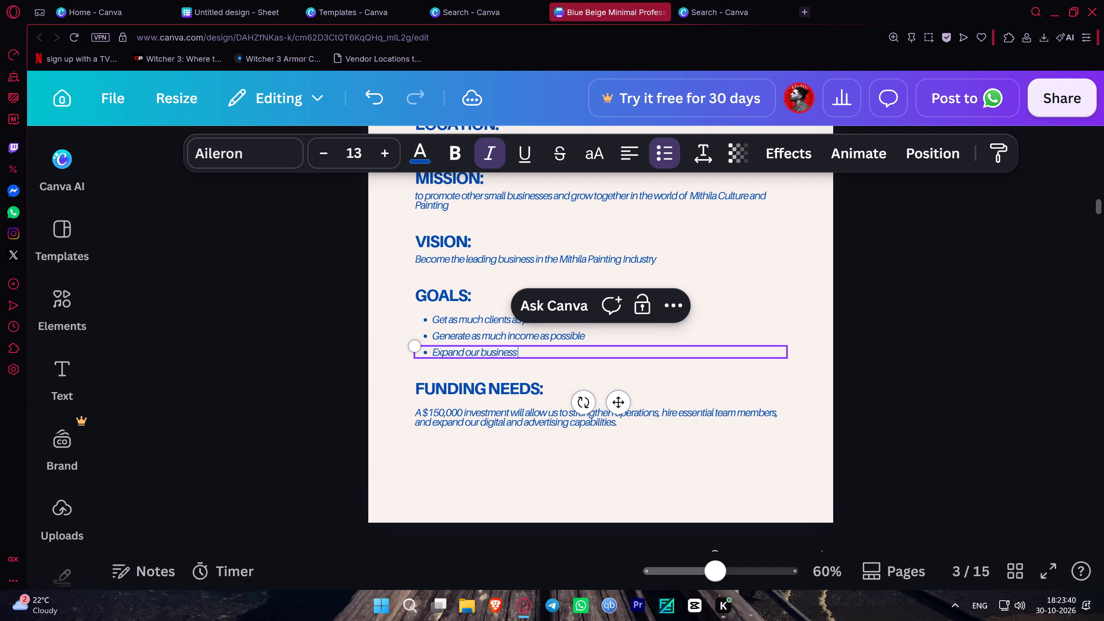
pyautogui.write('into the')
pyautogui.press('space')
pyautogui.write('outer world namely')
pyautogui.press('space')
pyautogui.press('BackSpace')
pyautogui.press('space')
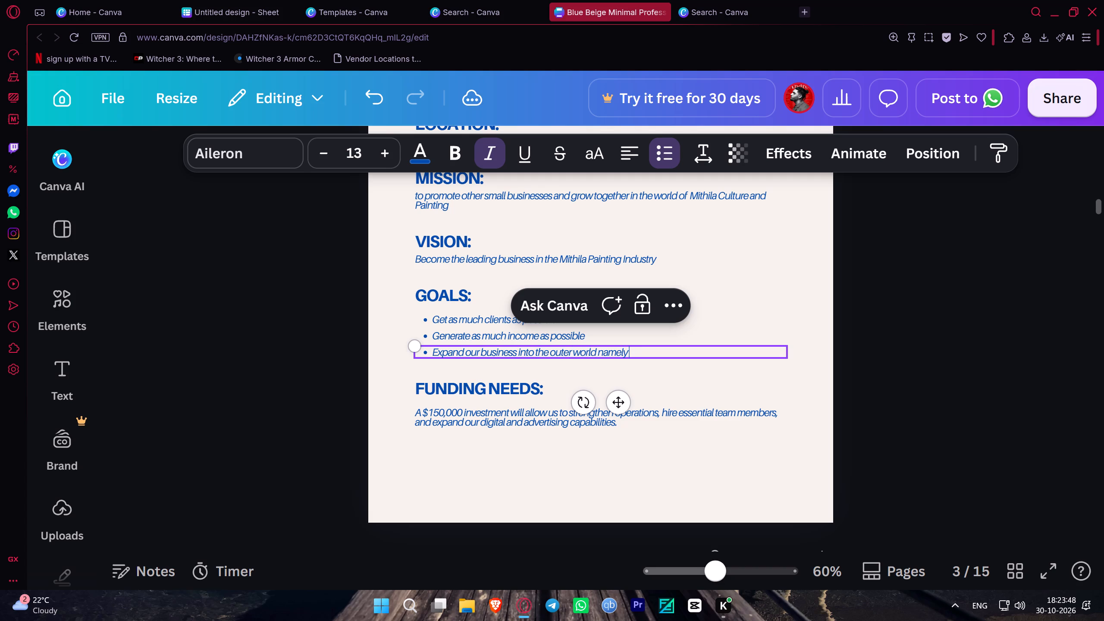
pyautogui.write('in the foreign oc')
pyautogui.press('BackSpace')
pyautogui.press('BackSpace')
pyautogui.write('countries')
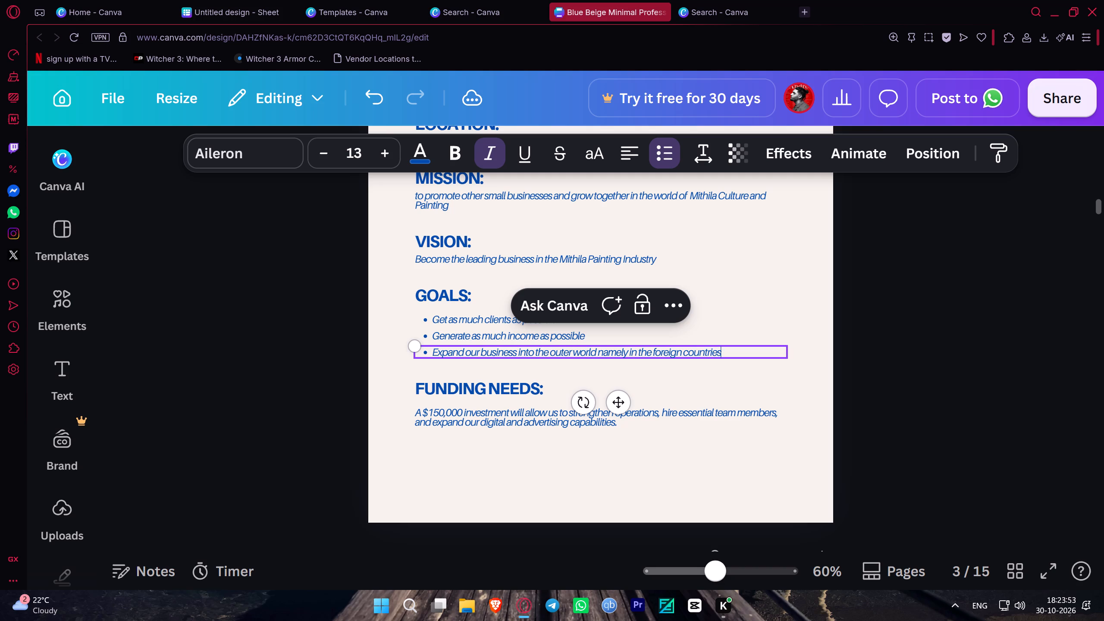
# Replace the Funding Needs paragraph with "Need a few more laks and good staff for the business to succeed".
pyautogui.click(456, 395)
pyautogui.doubleClick(463, 420)
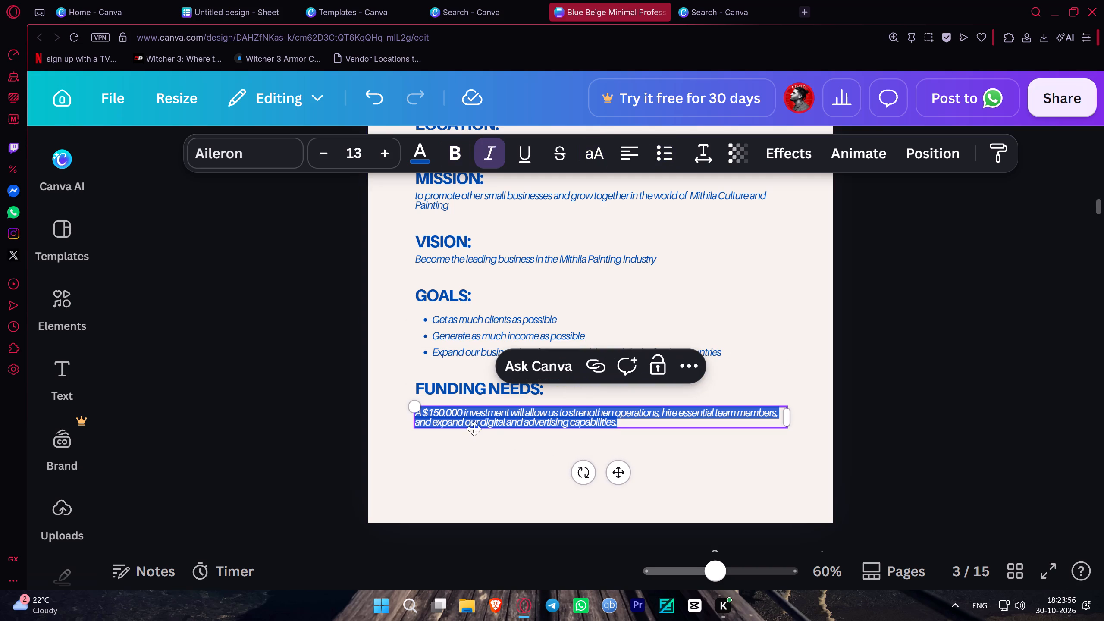
pyautogui.scroll(-1, 419, 474)
pyautogui.scroll(1, 415, 471)
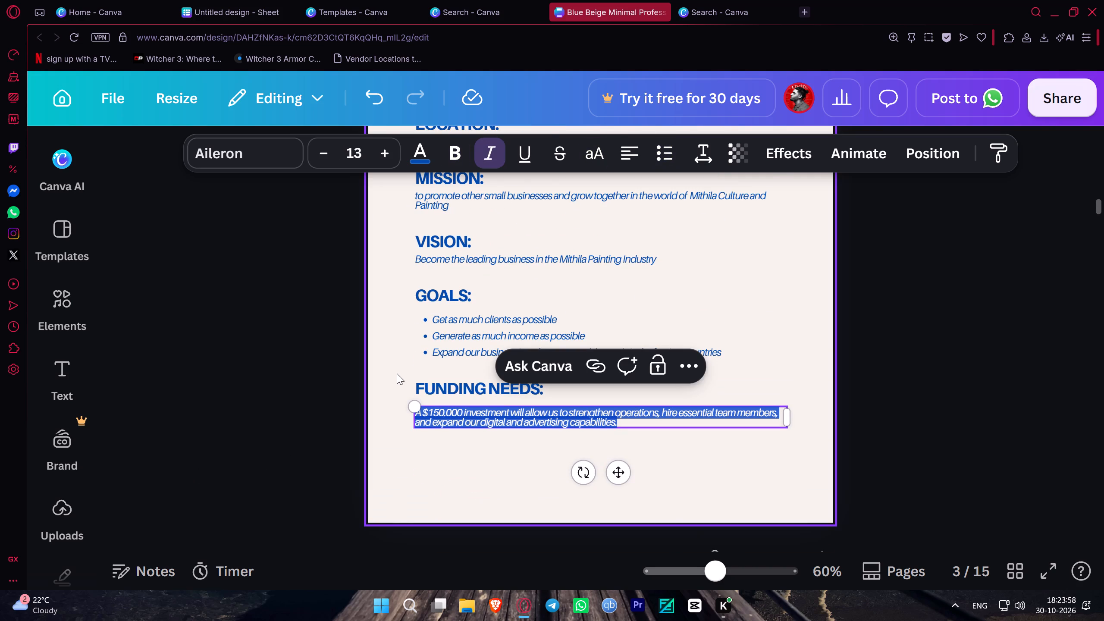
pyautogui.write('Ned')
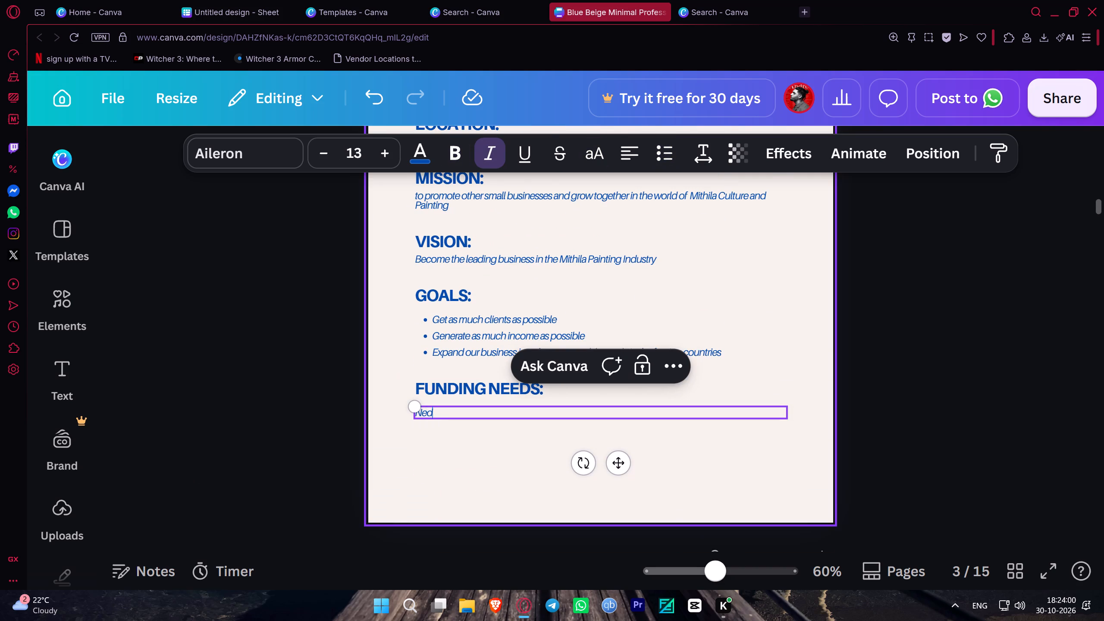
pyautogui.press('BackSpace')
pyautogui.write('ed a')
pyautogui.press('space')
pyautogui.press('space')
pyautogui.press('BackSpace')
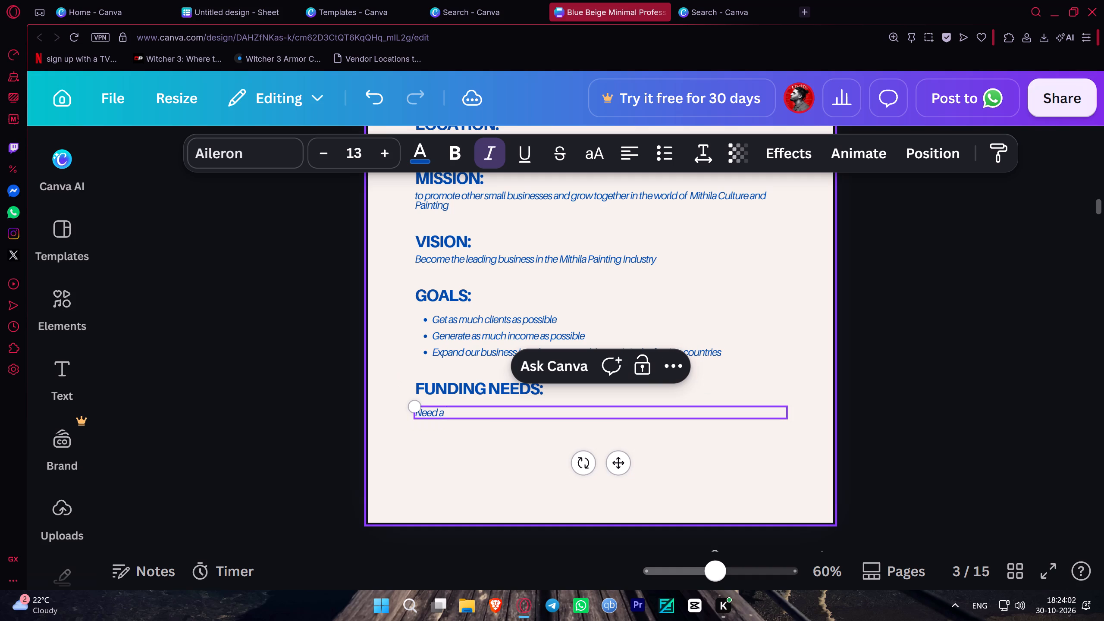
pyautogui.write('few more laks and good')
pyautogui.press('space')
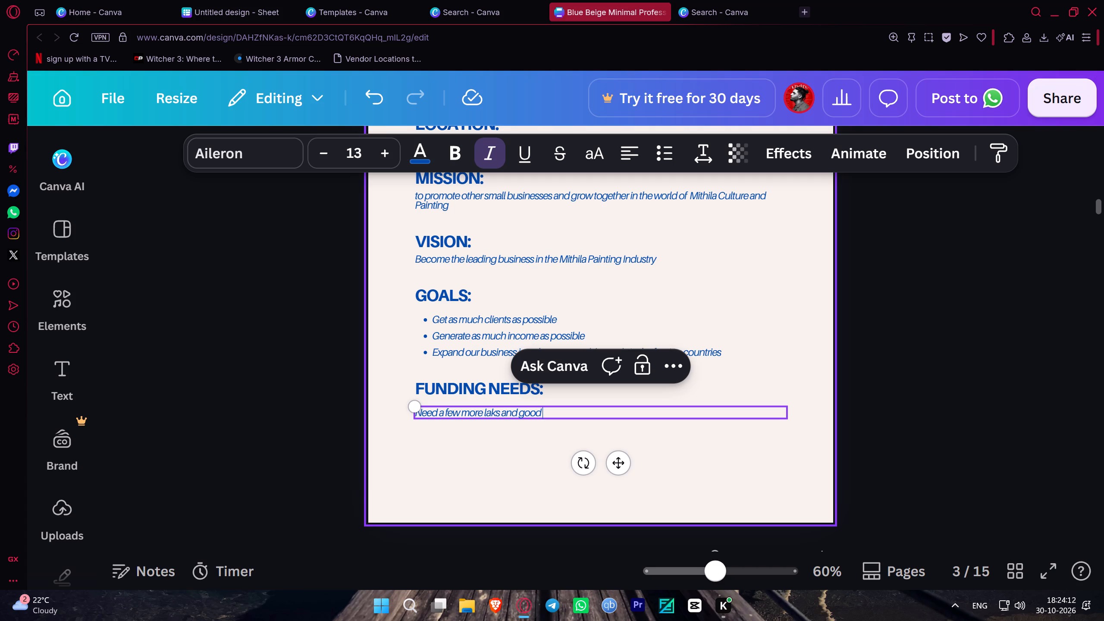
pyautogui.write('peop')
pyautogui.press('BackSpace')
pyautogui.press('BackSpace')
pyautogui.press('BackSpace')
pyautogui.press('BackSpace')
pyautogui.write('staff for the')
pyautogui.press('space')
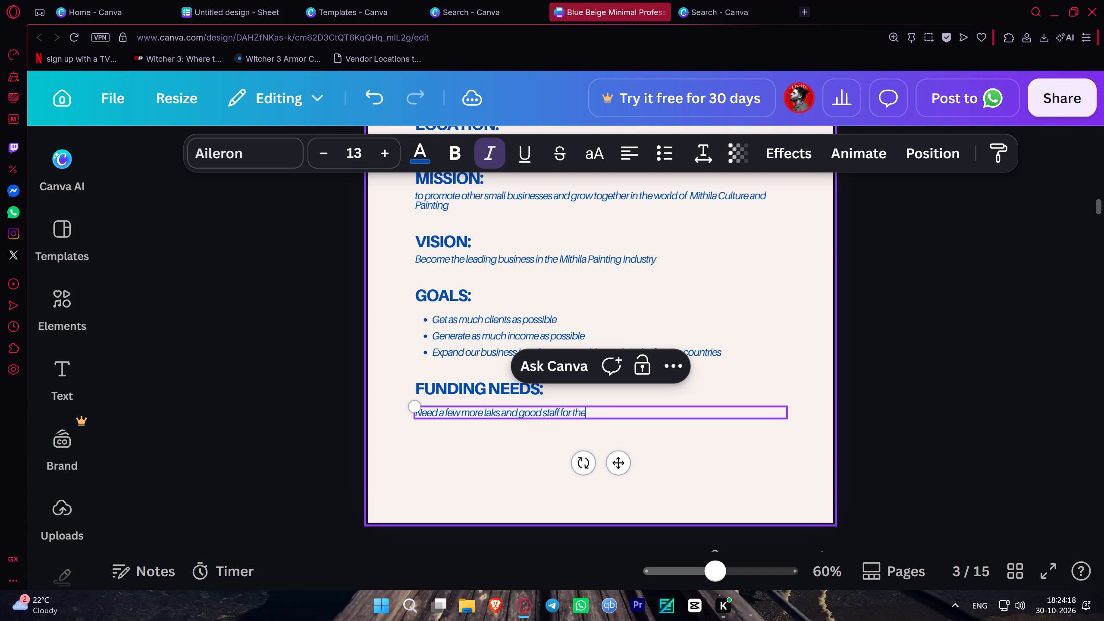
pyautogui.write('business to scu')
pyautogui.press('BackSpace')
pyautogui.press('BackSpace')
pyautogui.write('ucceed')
# Replace the Company Name value on the Company Overview page with "LAW".
pyautogui.scroll(-1, 457, 445)
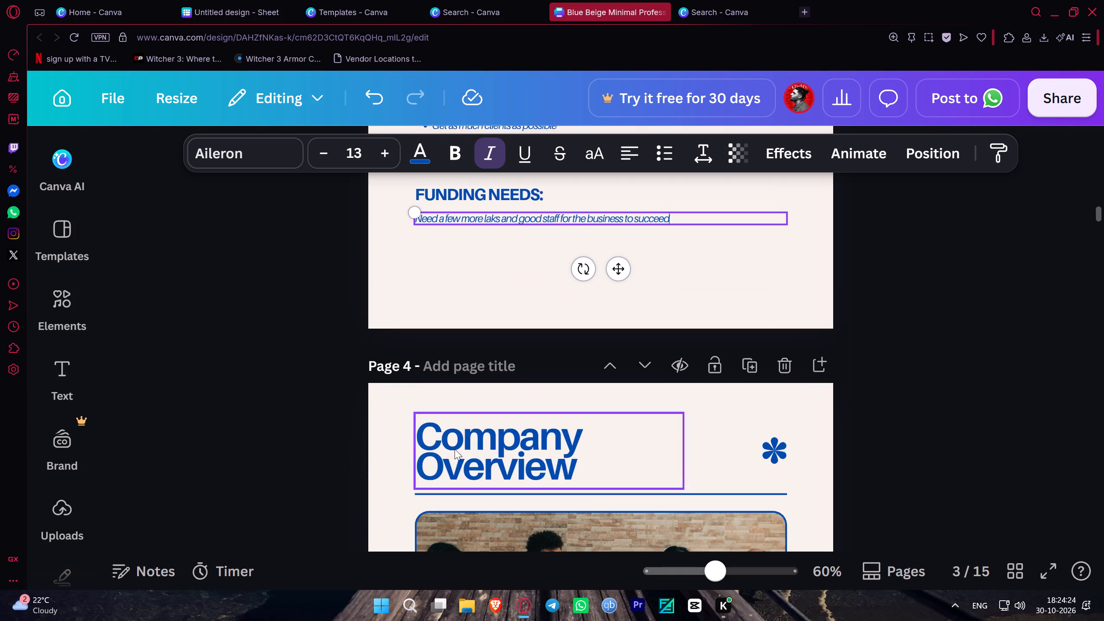
pyautogui.scroll(-1, 455, 449)
pyautogui.middleClick(303, 411)
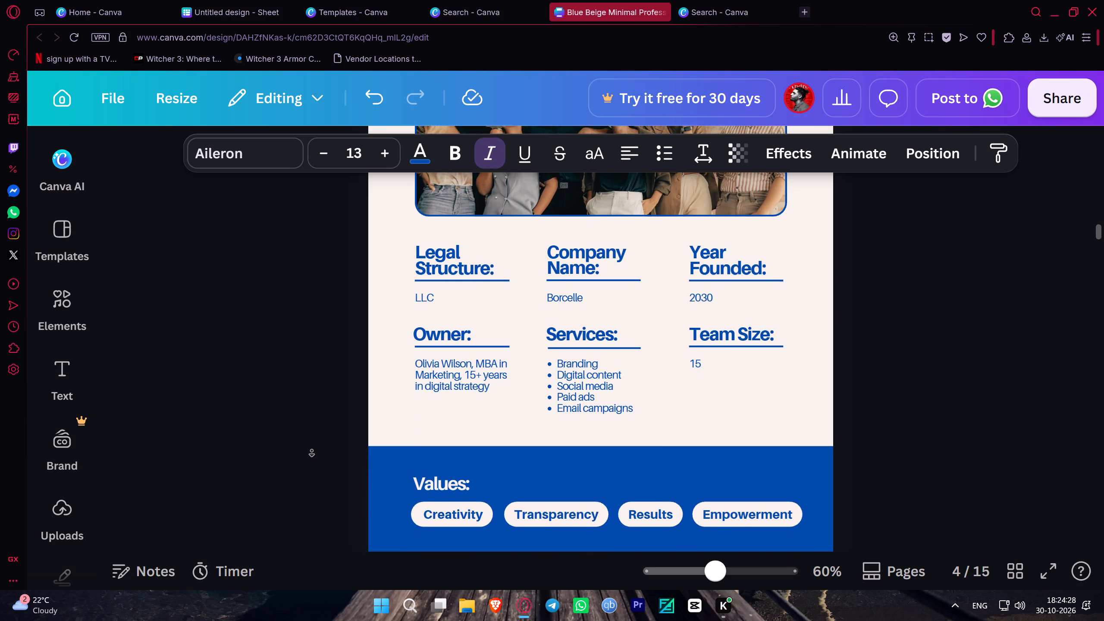
pyautogui.click(314, 436)
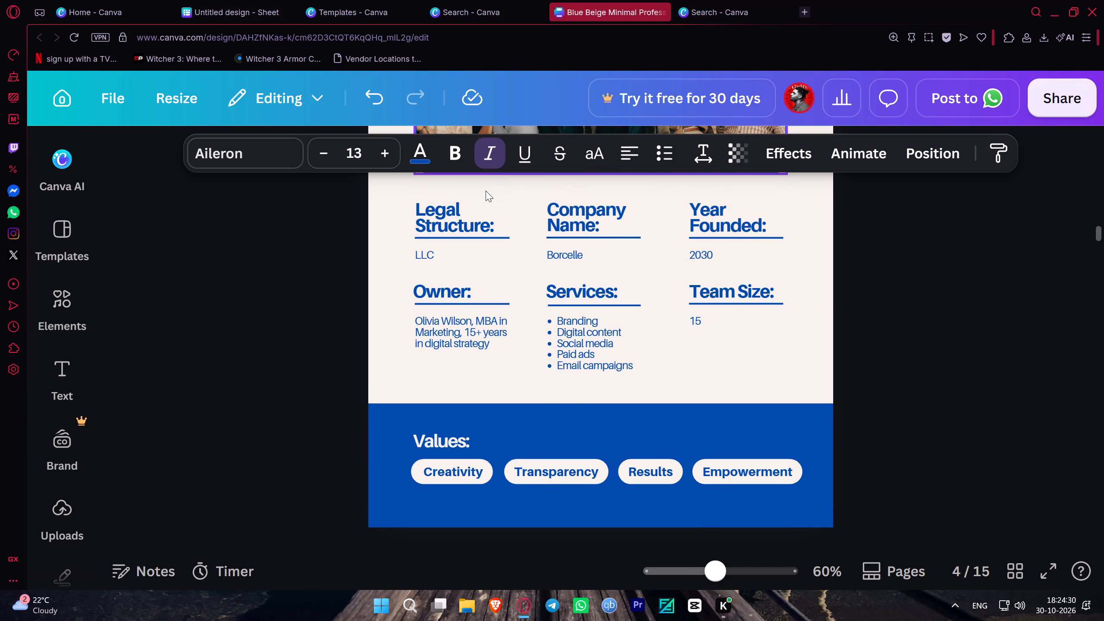
pyautogui.click(472, 226)
pyautogui.click(466, 257)
pyautogui.click(297, 291)
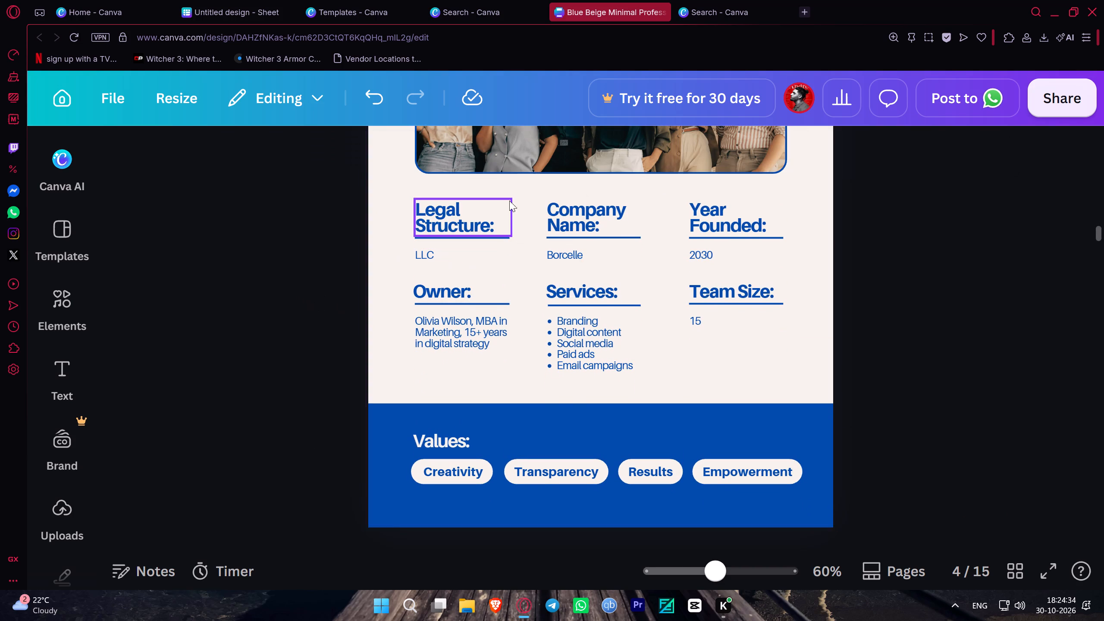
pyautogui.doubleClick(597, 259)
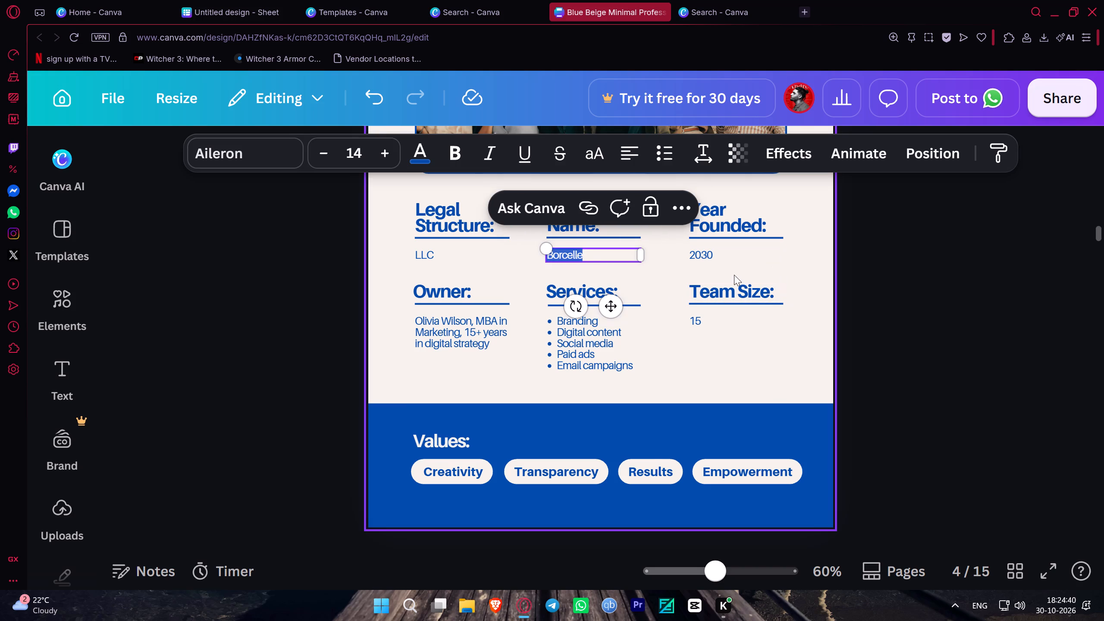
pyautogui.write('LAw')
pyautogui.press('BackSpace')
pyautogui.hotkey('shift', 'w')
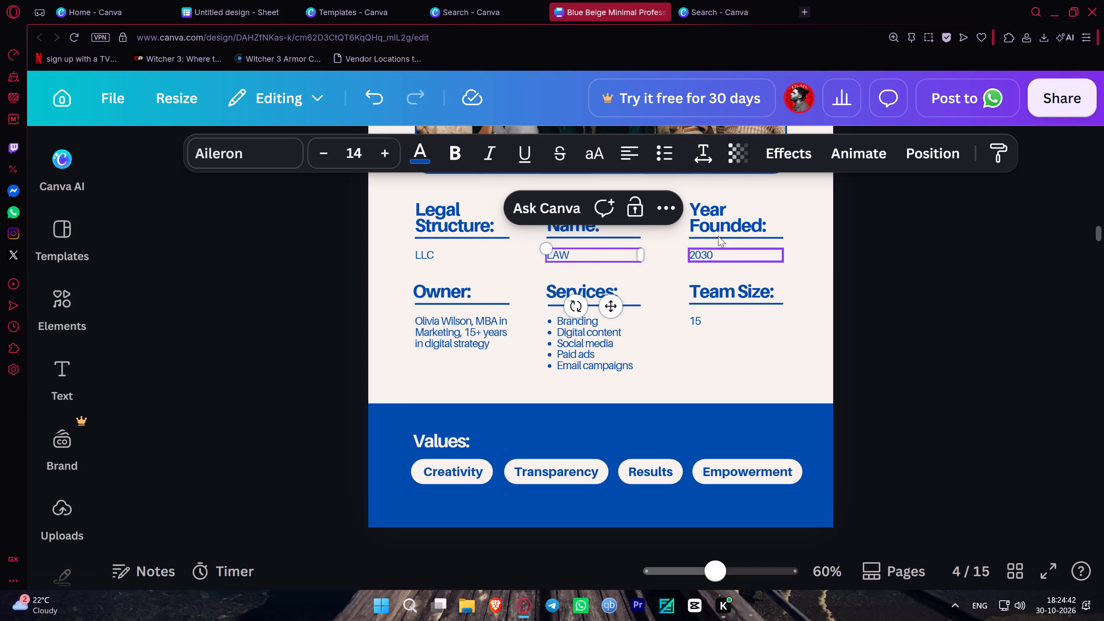
# Set the Year Founded value on the Company Overview page to 2022.
pyautogui.tripleClick(719, 255)
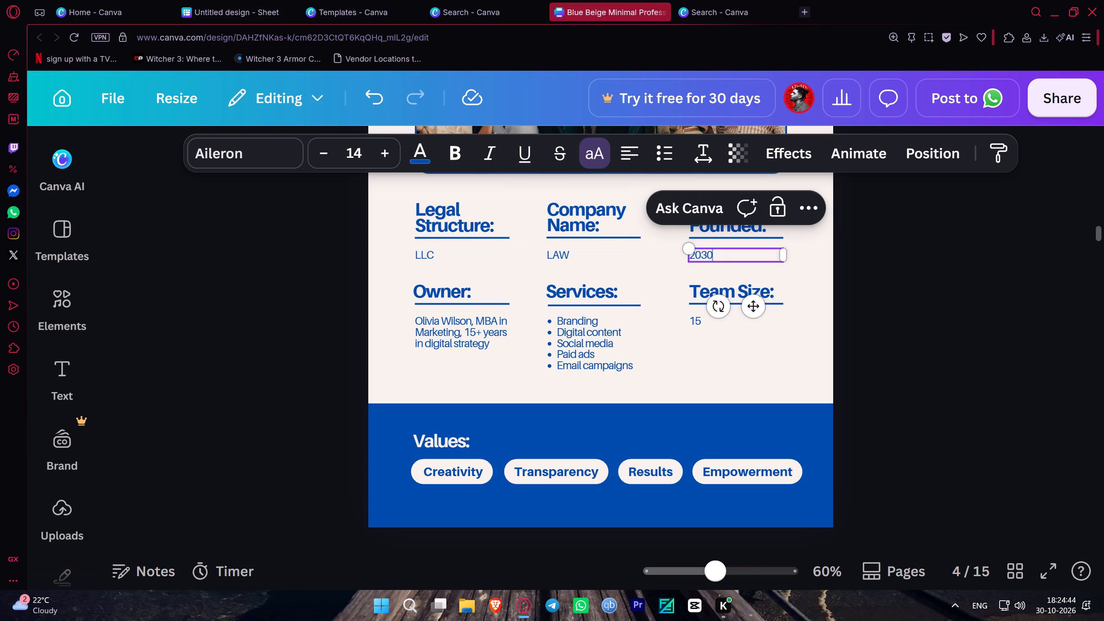
pyautogui.press('BackSpace')
pyautogui.press('BackSpace')
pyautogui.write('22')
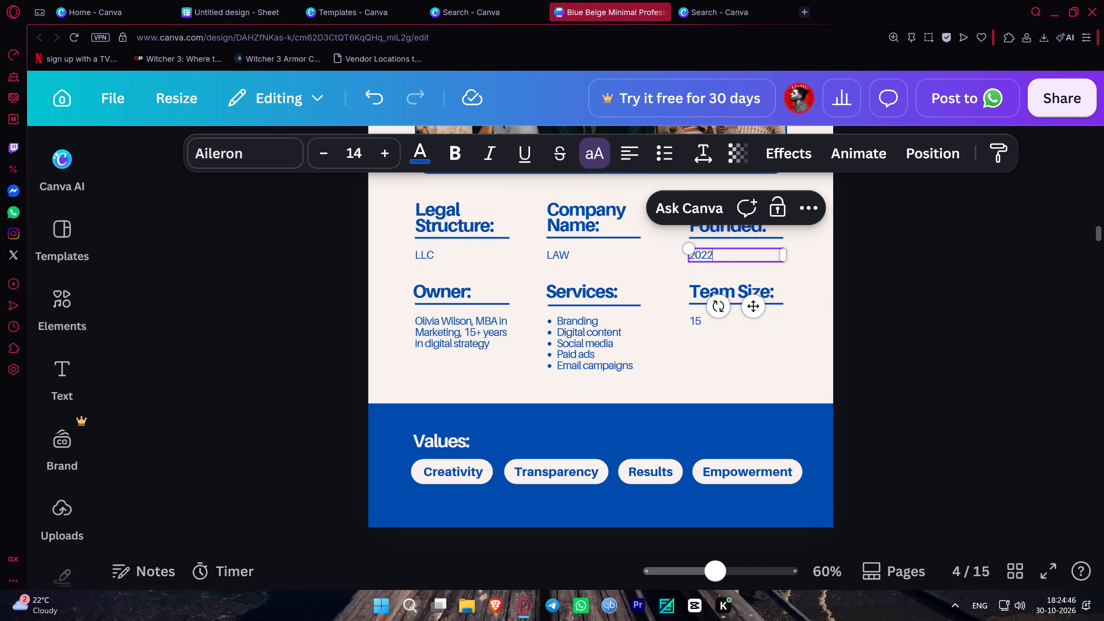
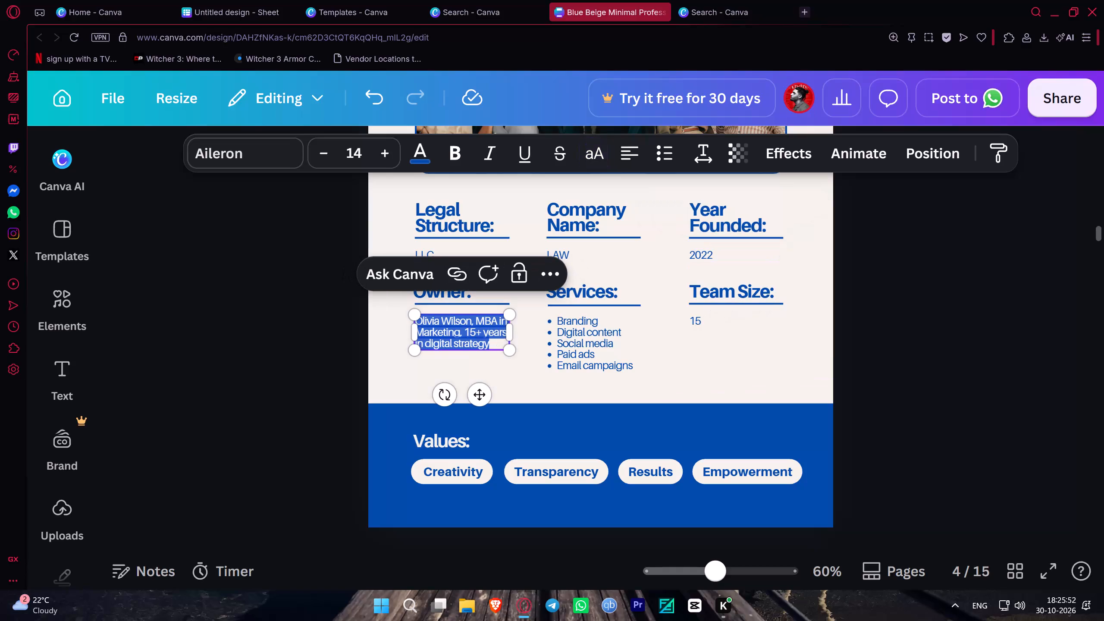
# Replace the placeholder Owner details on the Company Overview page with the business owner's name, followed by a comma.
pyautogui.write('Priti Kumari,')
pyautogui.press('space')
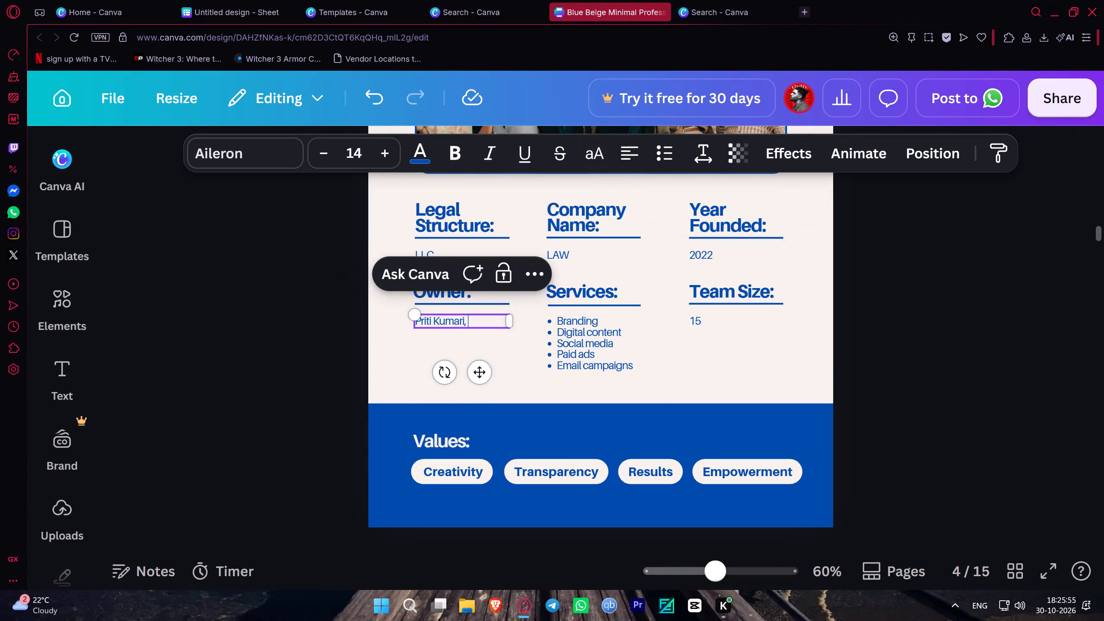
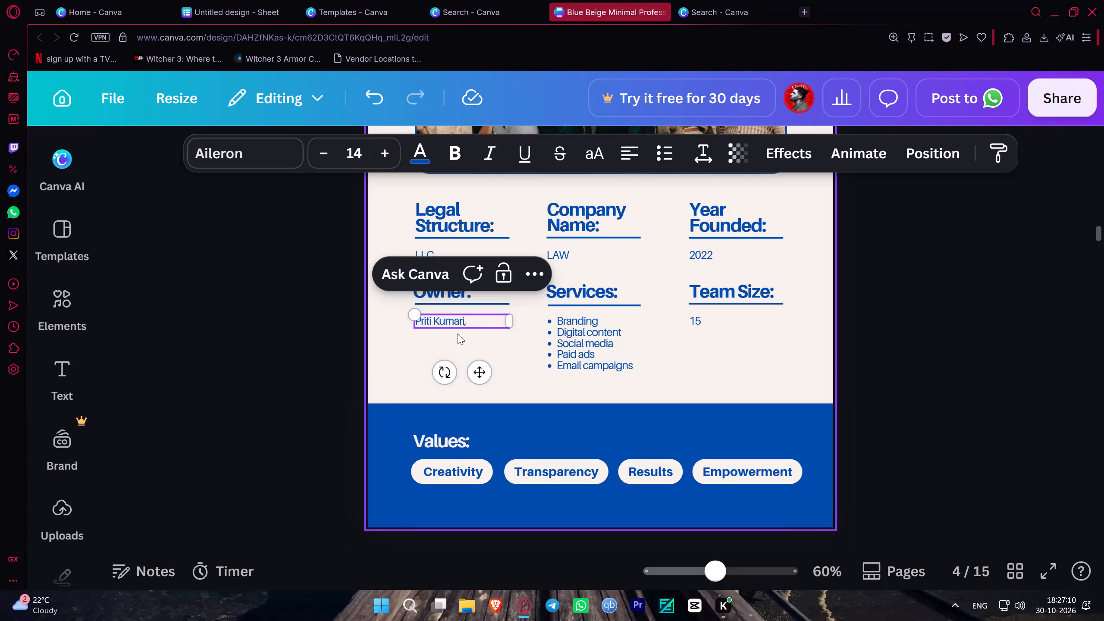
# Complete the Owner details by adding "Director of Arwachin Mithila Kala" after the owner's name.
pyautogui.click(474, 322)
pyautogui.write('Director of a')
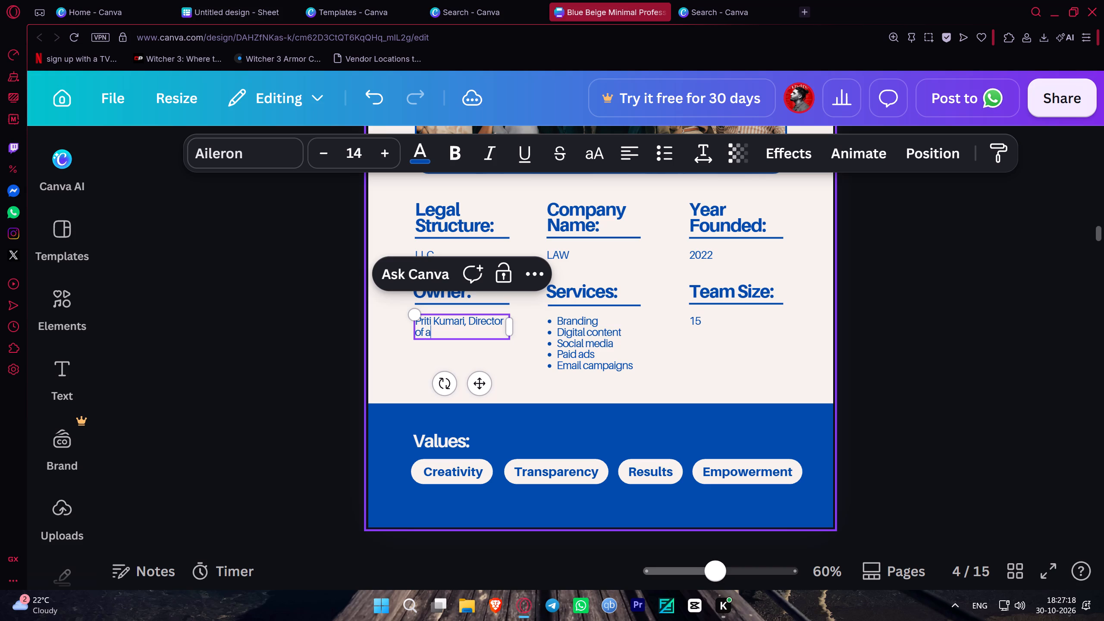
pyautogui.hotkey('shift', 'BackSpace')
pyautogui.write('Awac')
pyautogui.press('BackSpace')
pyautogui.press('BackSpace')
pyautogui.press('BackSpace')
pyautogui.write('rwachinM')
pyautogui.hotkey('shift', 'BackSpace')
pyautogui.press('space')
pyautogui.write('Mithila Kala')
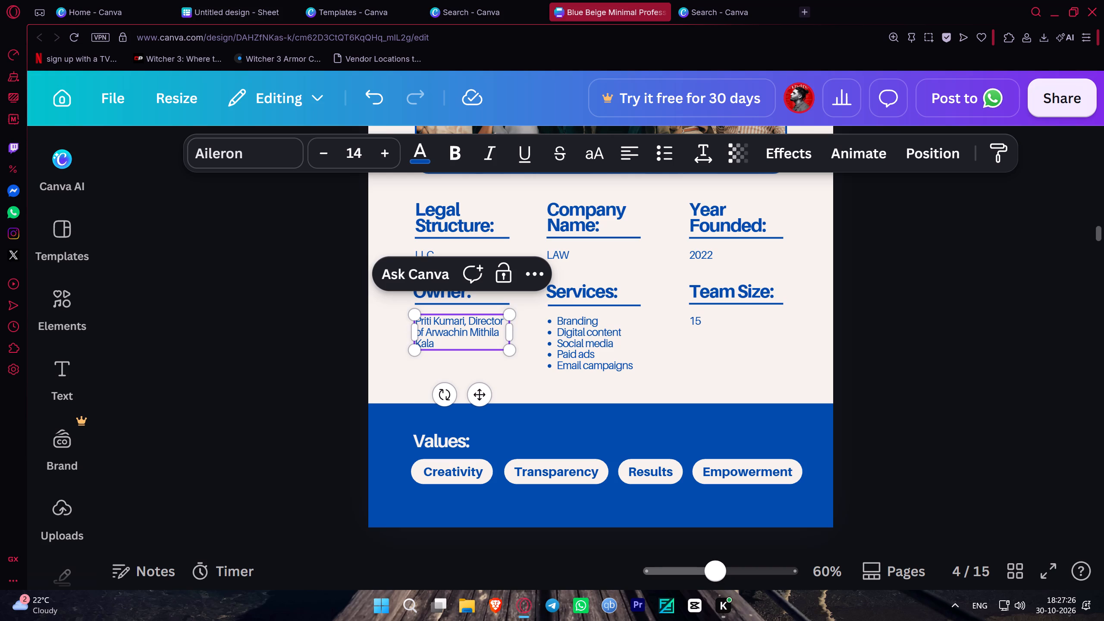
# Widen the Owner details text box so the text fits on two lines, and shift it slightly to sit under the Owner heading.
pyautogui.moveTo(414, 336); pyautogui.dragTo(404, 332)
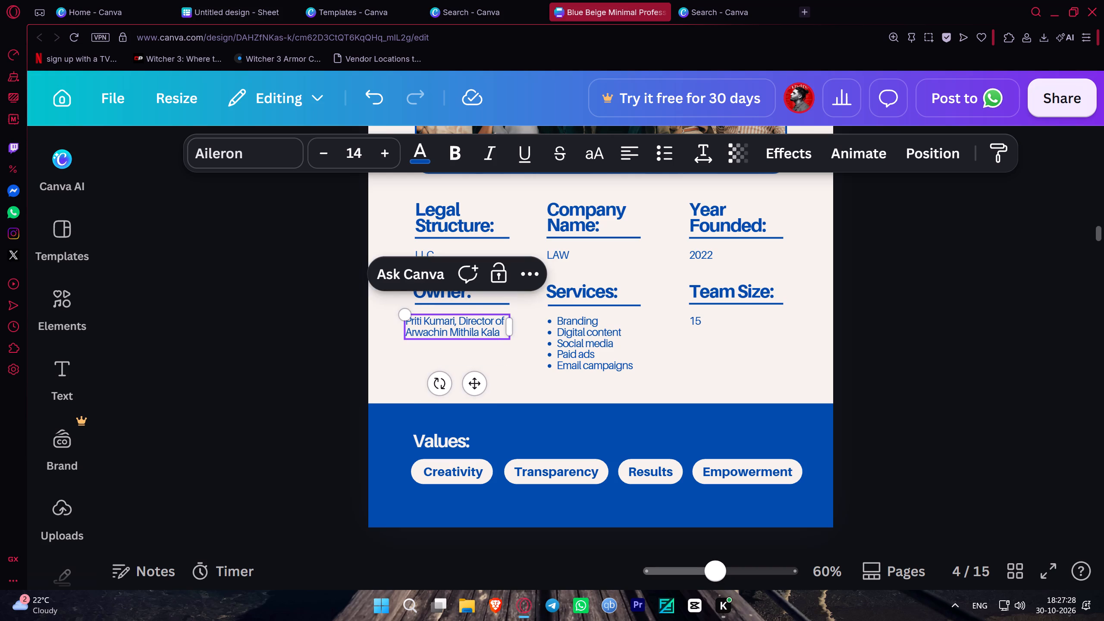
pyautogui.click(442, 367)
pyautogui.moveTo(453, 330); pyautogui.dragTo(458, 330)
pyautogui.click(467, 348)
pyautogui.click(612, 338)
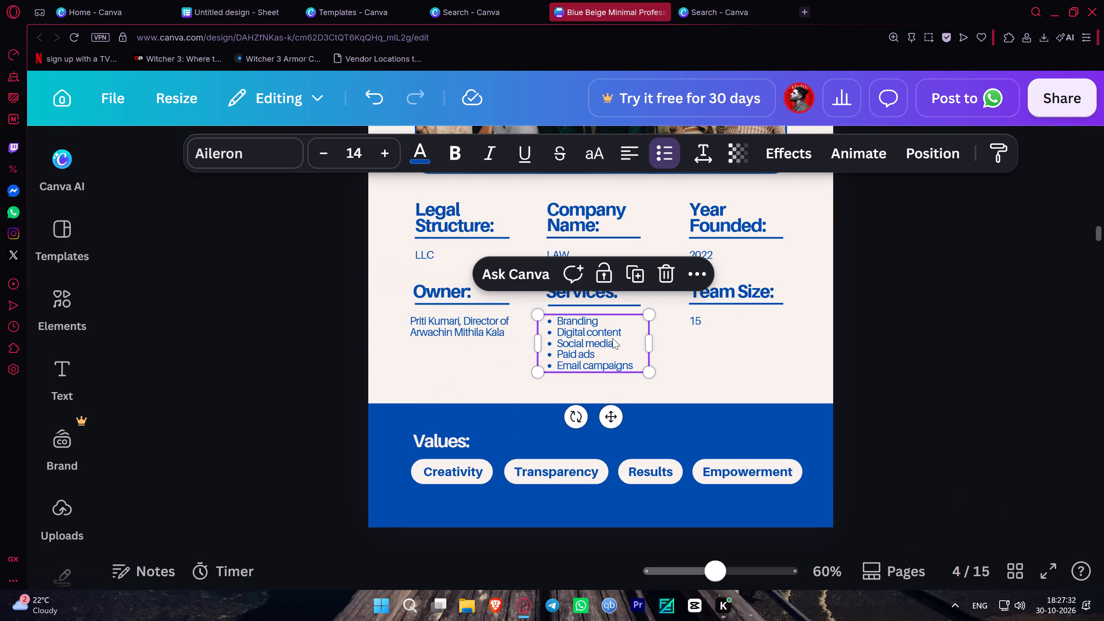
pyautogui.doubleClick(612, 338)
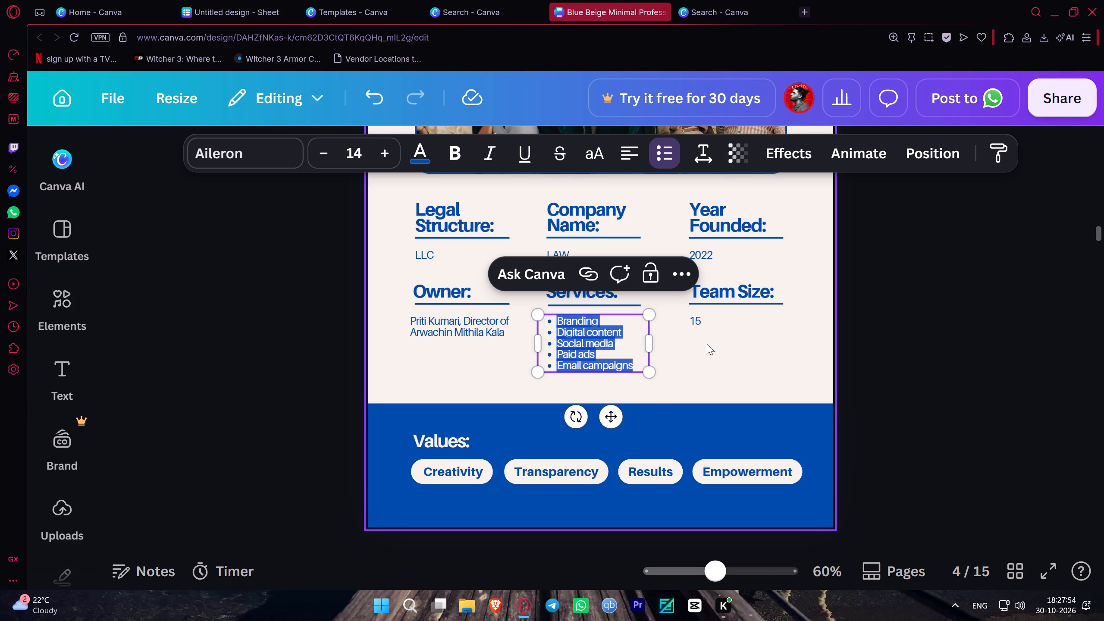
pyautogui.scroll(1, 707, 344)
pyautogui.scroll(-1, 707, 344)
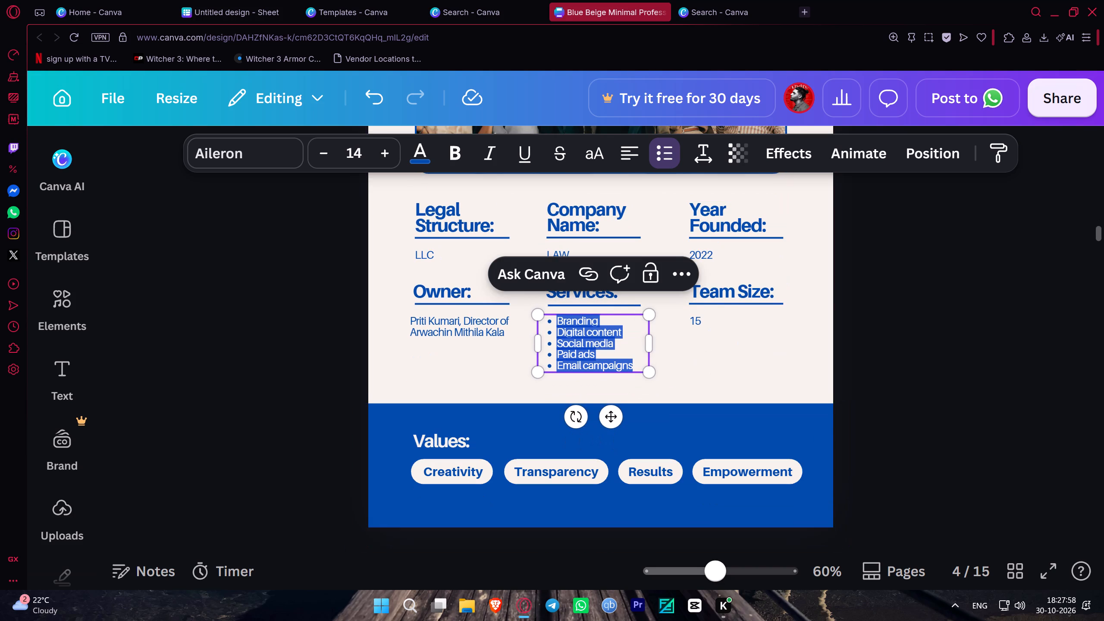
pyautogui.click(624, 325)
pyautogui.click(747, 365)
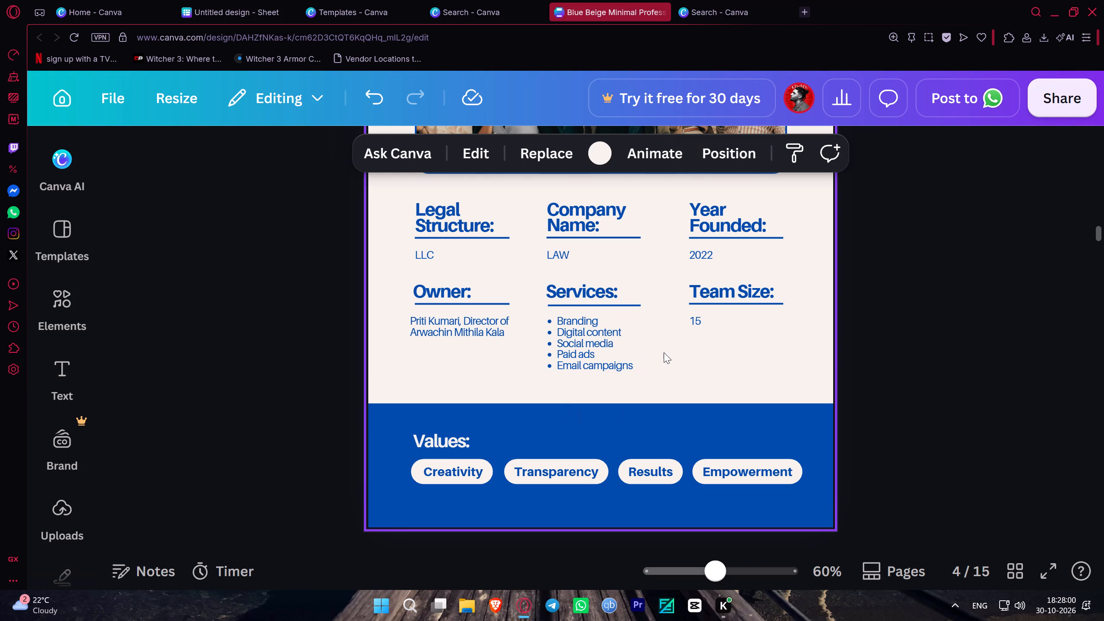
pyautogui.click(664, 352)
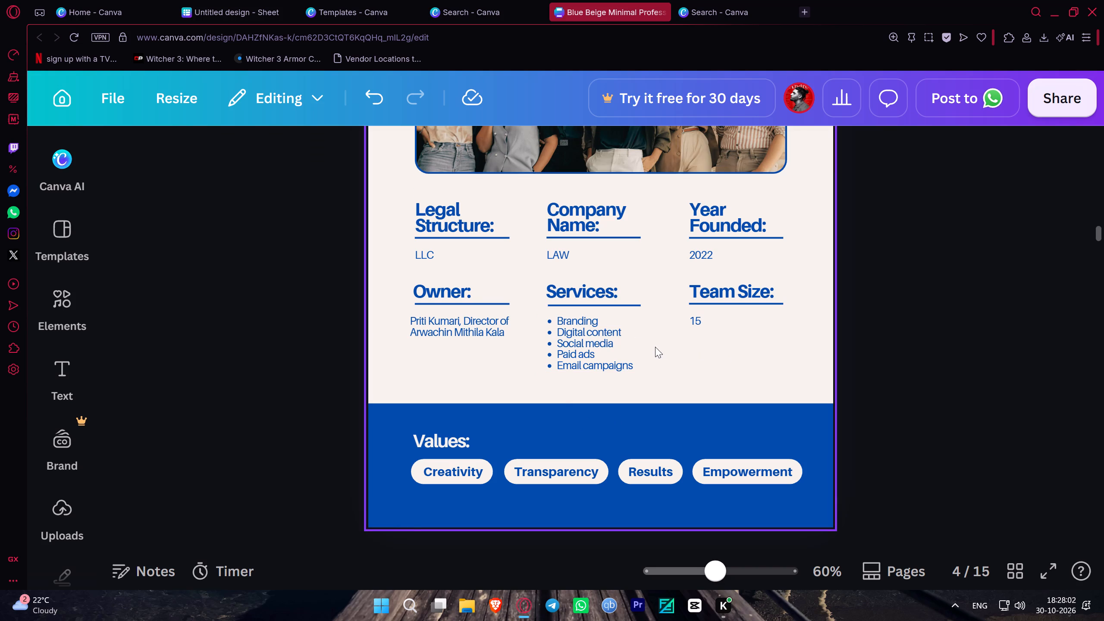
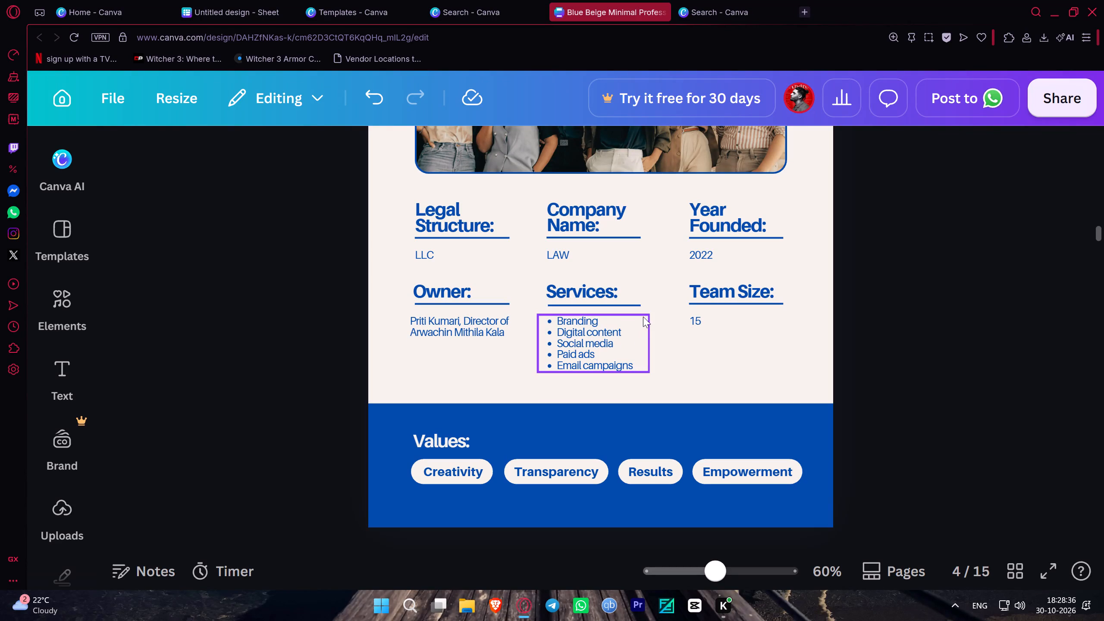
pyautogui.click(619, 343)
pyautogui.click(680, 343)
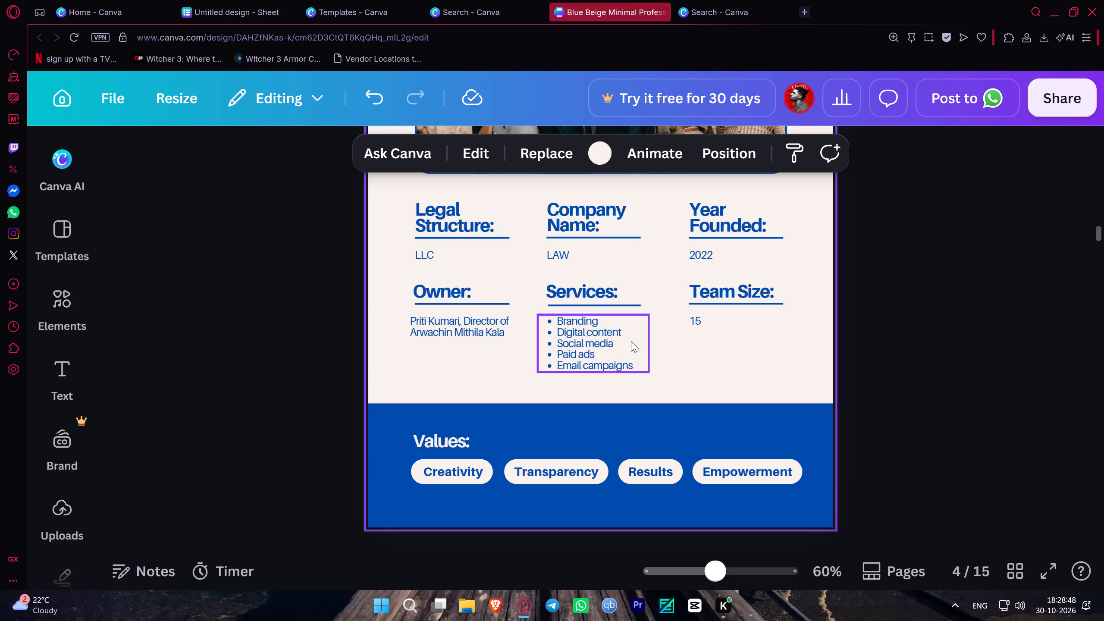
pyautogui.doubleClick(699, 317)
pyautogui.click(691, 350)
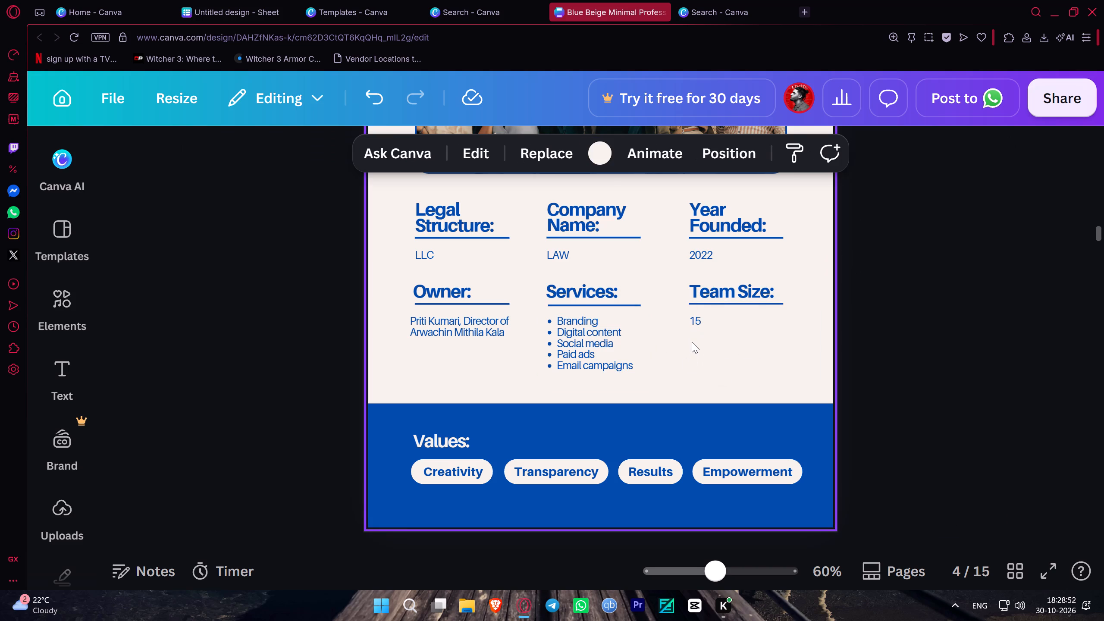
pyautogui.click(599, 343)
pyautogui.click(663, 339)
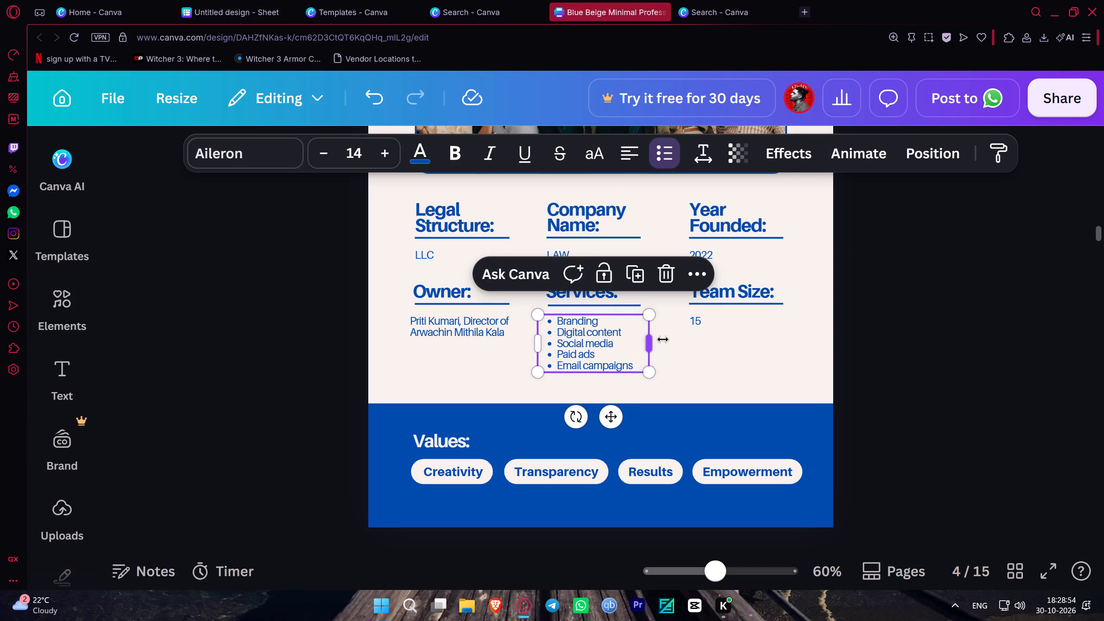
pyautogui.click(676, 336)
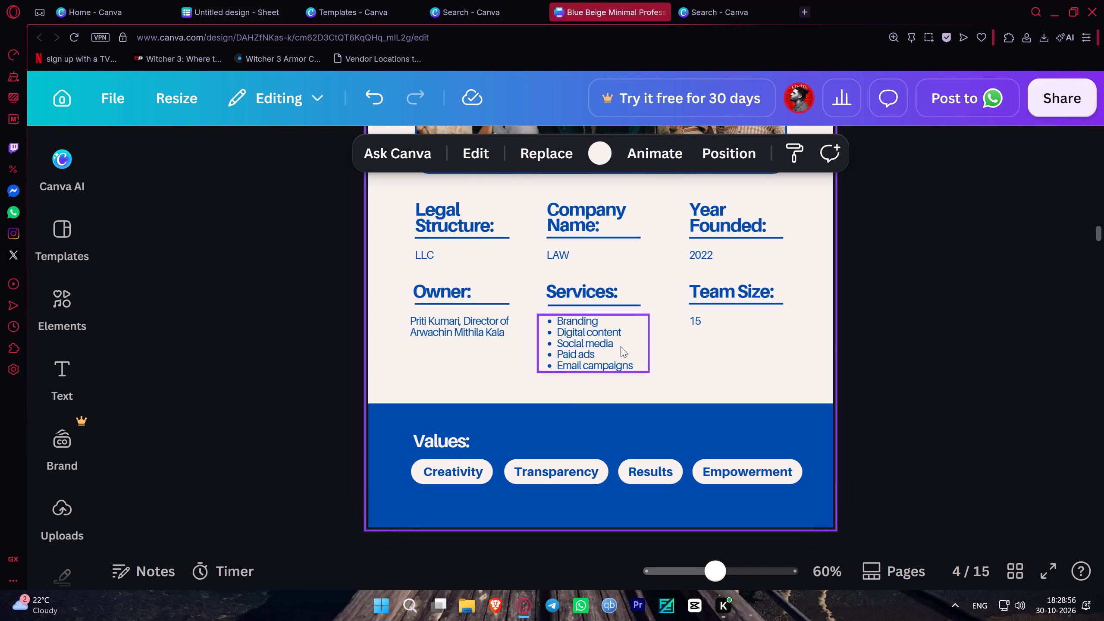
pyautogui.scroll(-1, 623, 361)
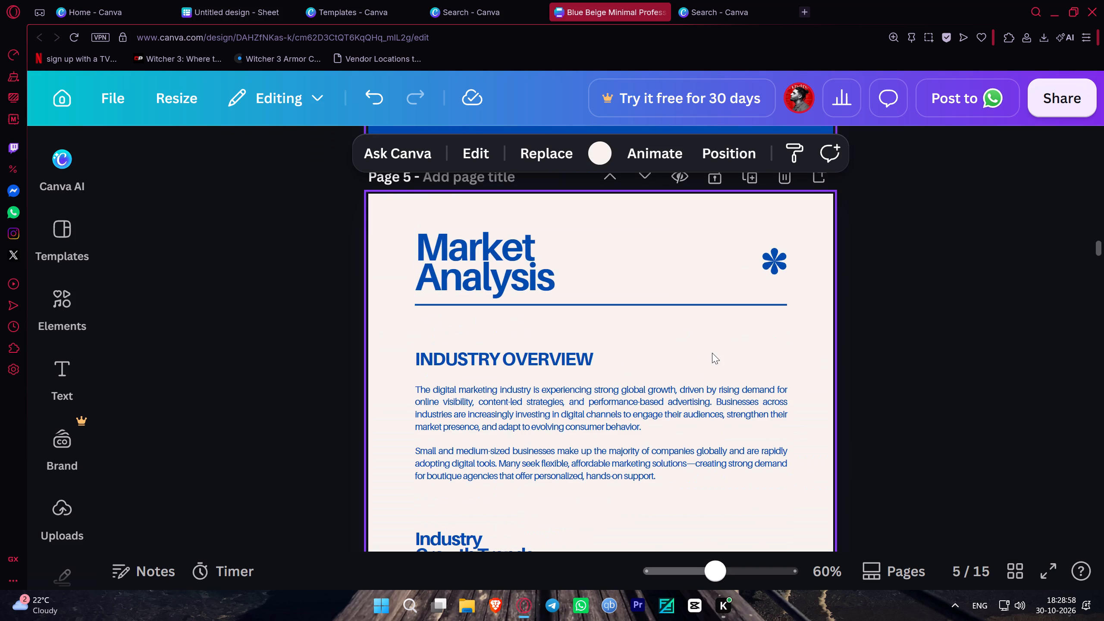
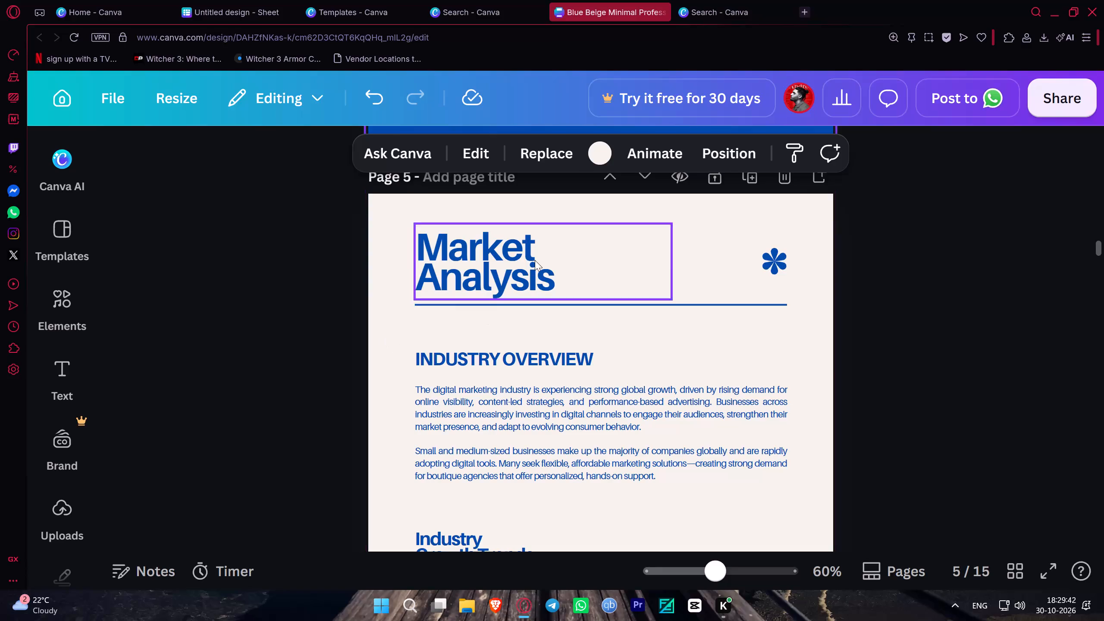
# Review the title, industry overview and surrounding content on the Market Analysis page and the end of the page before it.
pyautogui.click(535, 260)
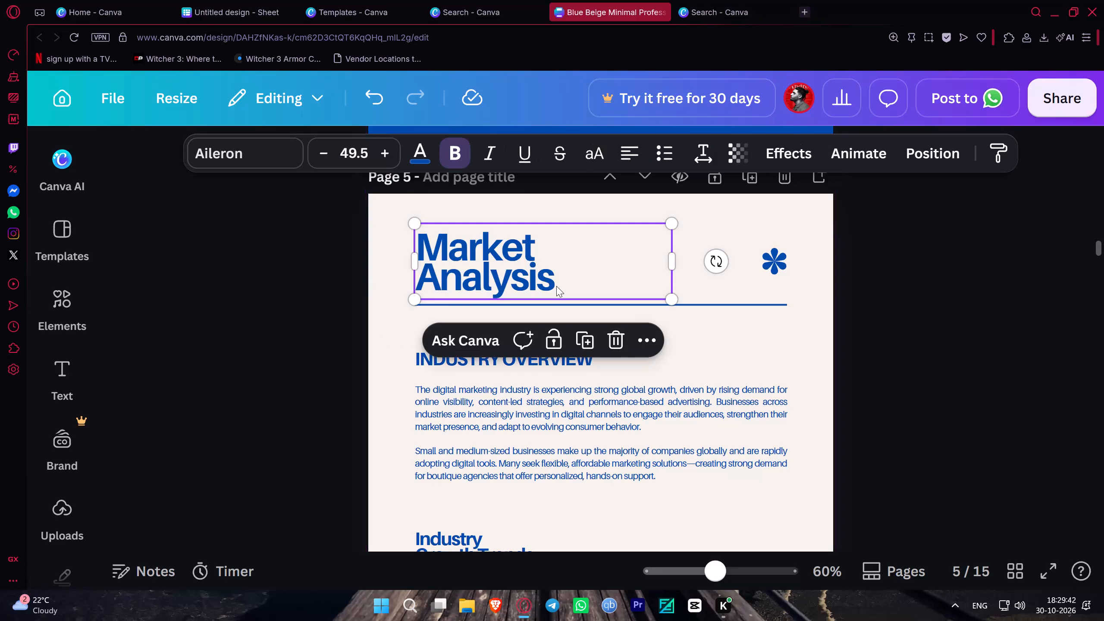
pyautogui.click(269, 298)
pyautogui.middleClick(390, 270)
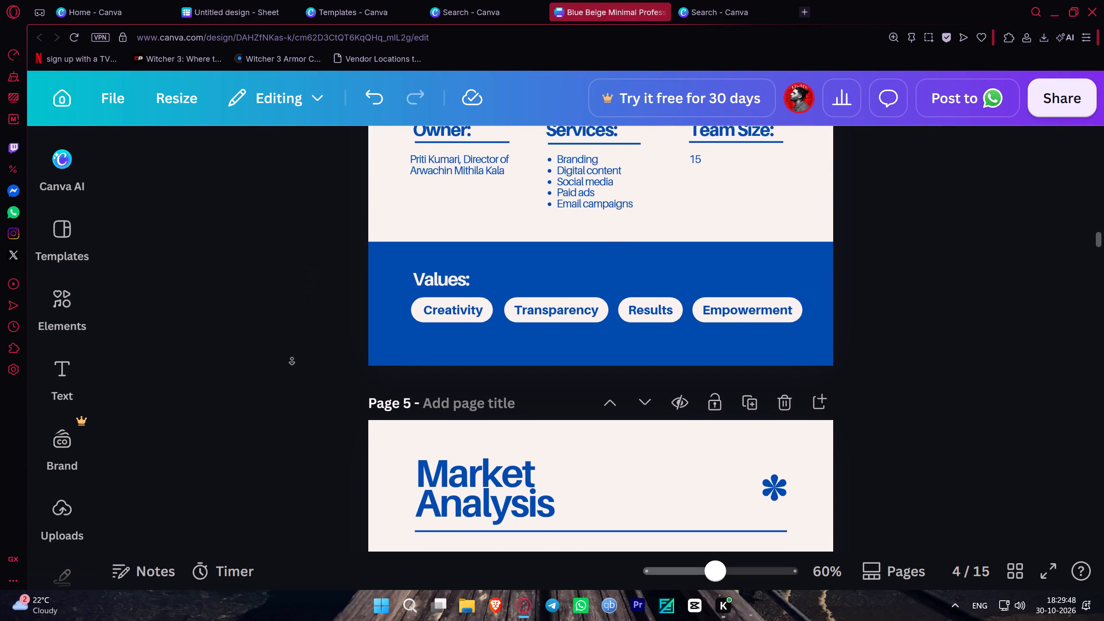
pyautogui.click(291, 334)
pyautogui.middleClick(291, 334)
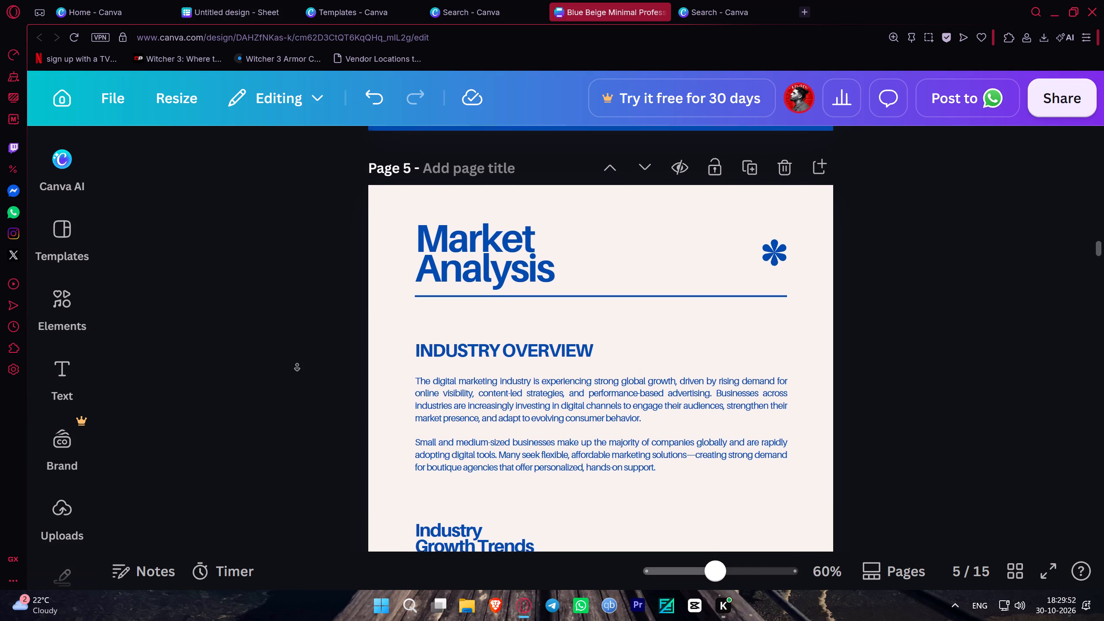
pyautogui.click(297, 365)
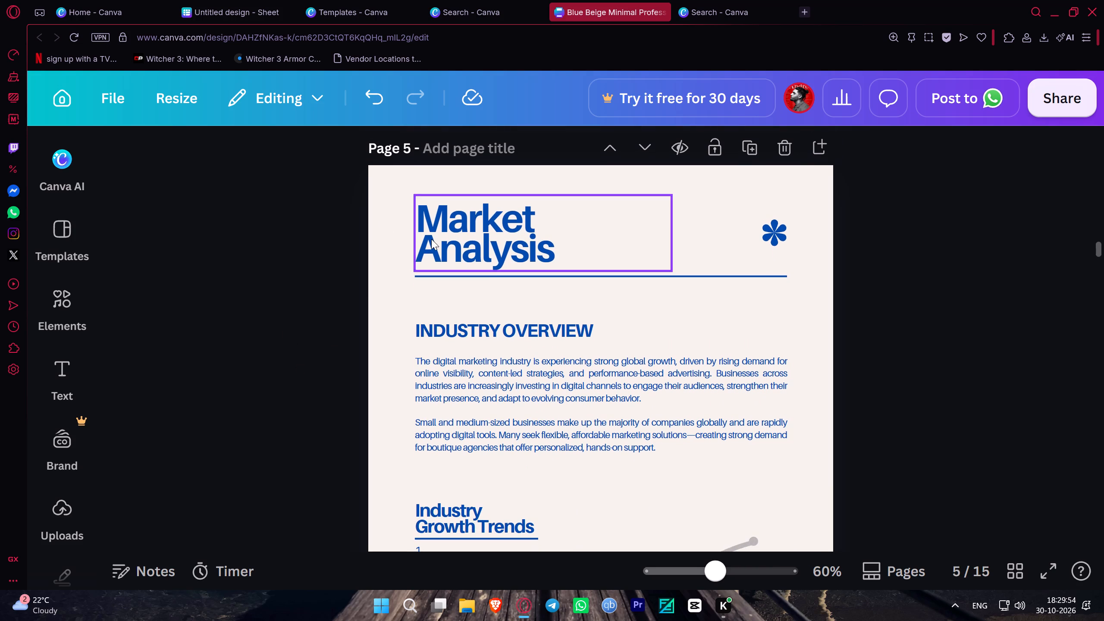
pyautogui.doubleClick(473, 247)
pyautogui.click(226, 293)
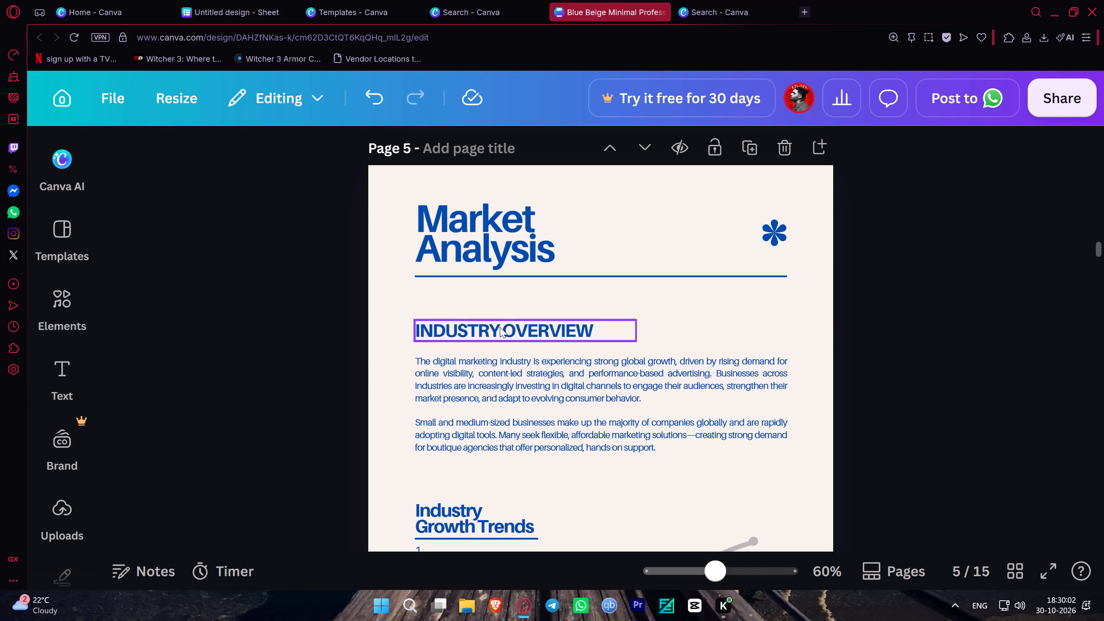
pyautogui.middleClick(534, 292)
pyautogui.middleClick(298, 334)
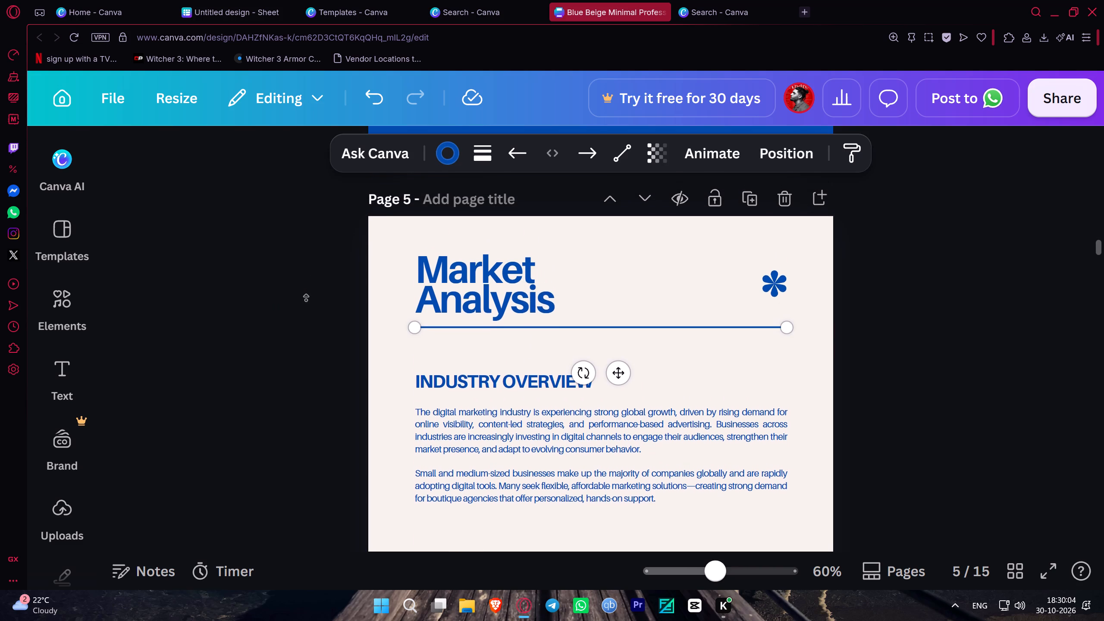
pyautogui.click(307, 316)
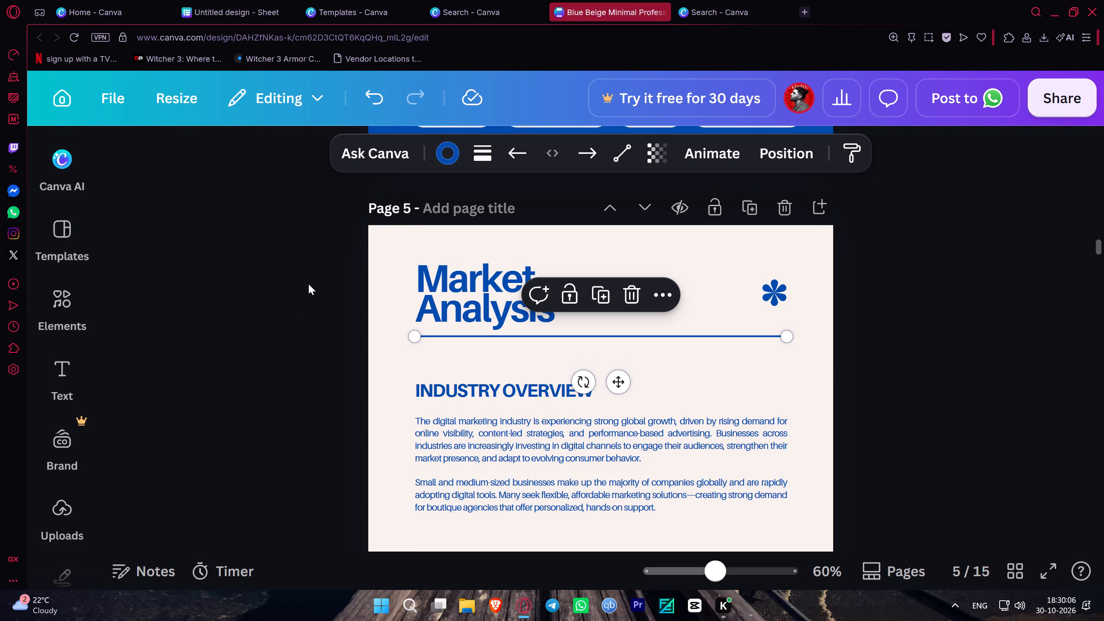
pyautogui.middleClick(338, 365)
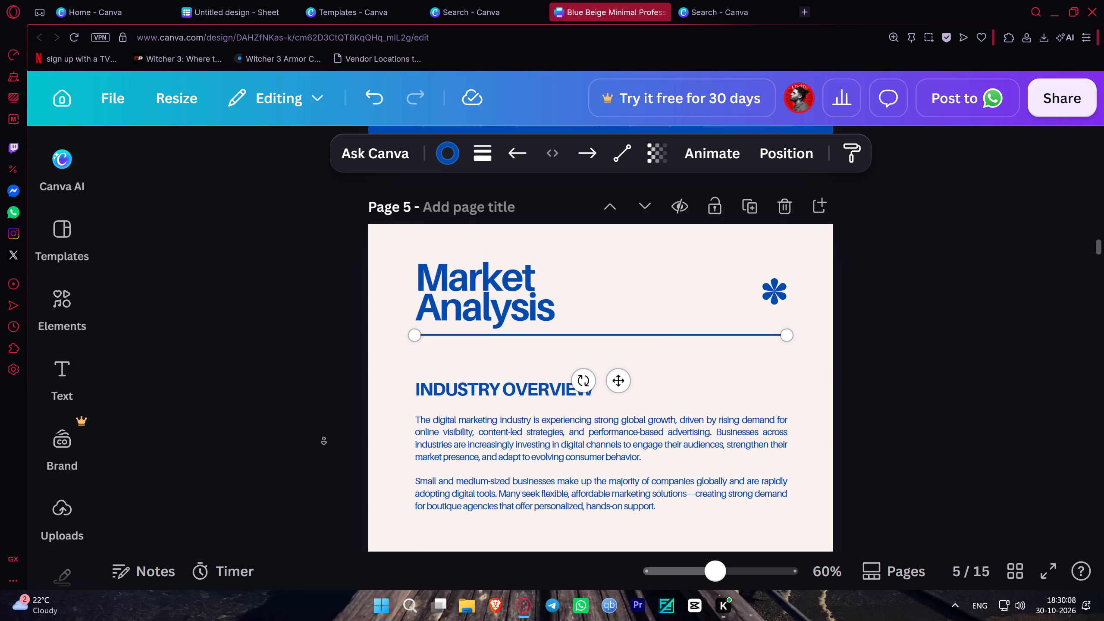
pyautogui.click(320, 400)
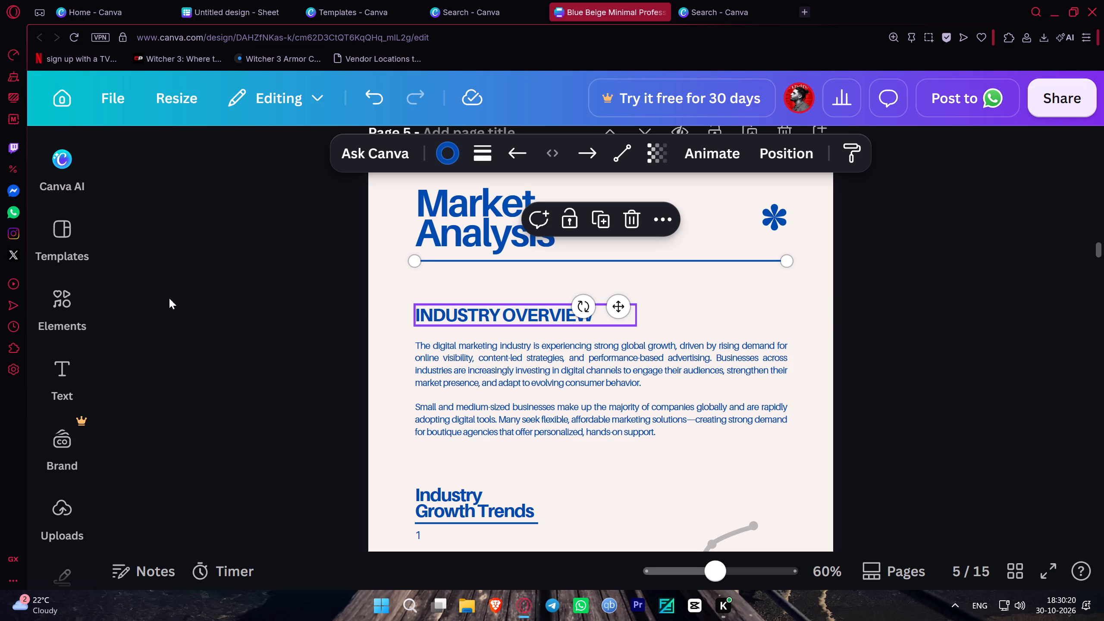
pyautogui.click(258, 287)
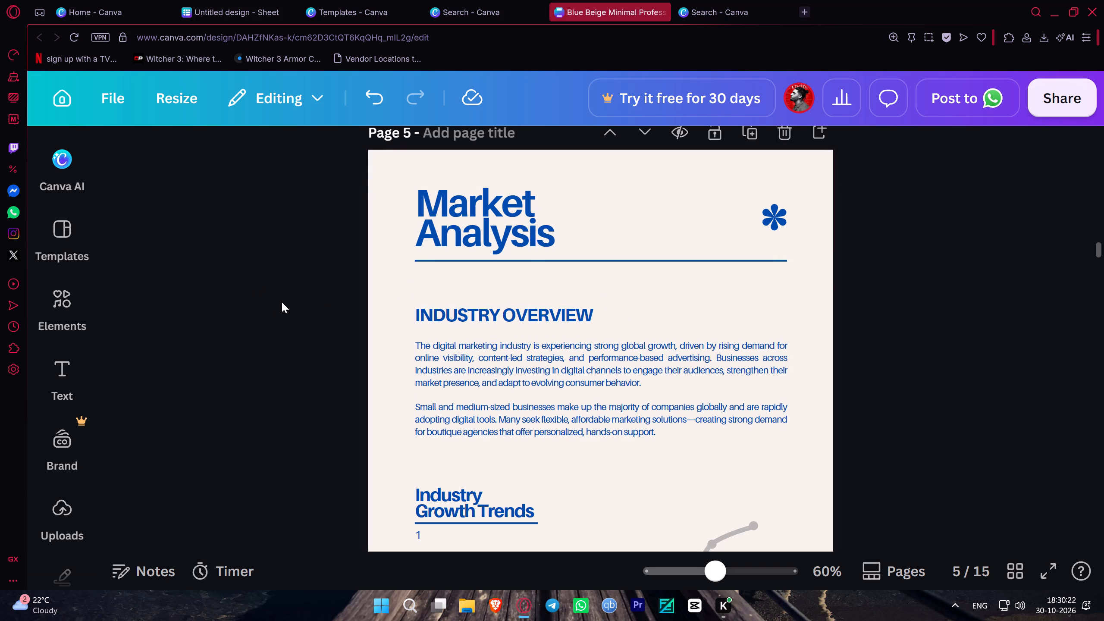
pyautogui.middleClick(283, 302)
pyautogui.click(296, 329)
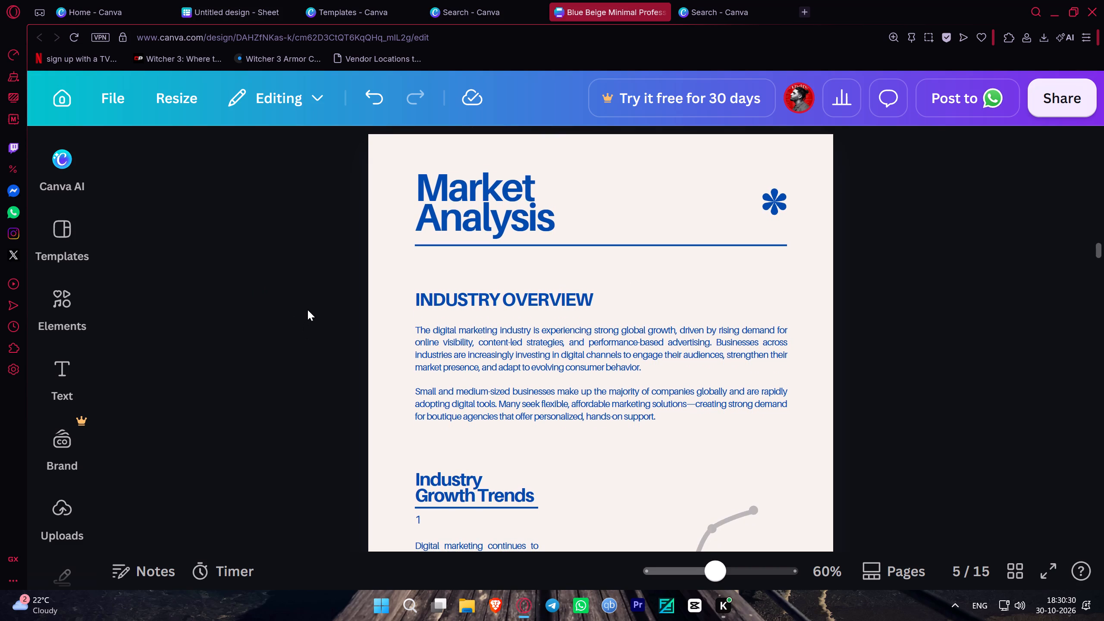
# Change the first word of the overview section heading on page 5 so it reads "BUSINESS OVERVIEW".
pyautogui.tripleClick(475, 304)
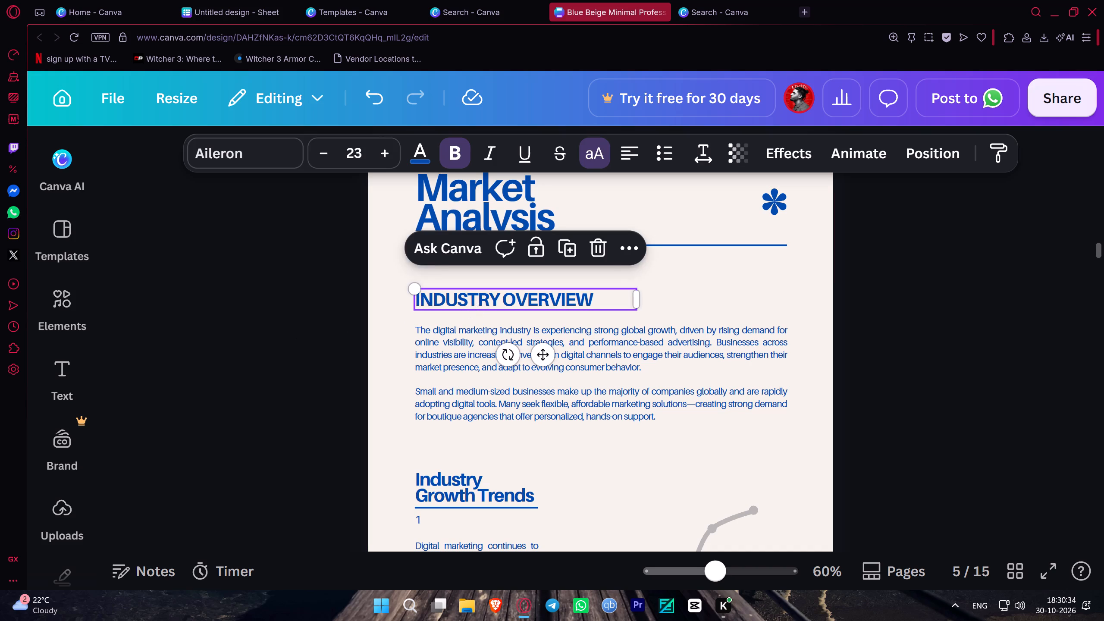
pyautogui.click(509, 302)
pyautogui.click(502, 299)
pyautogui.moveTo(498, 299); pyautogui.dragTo(428, 306)
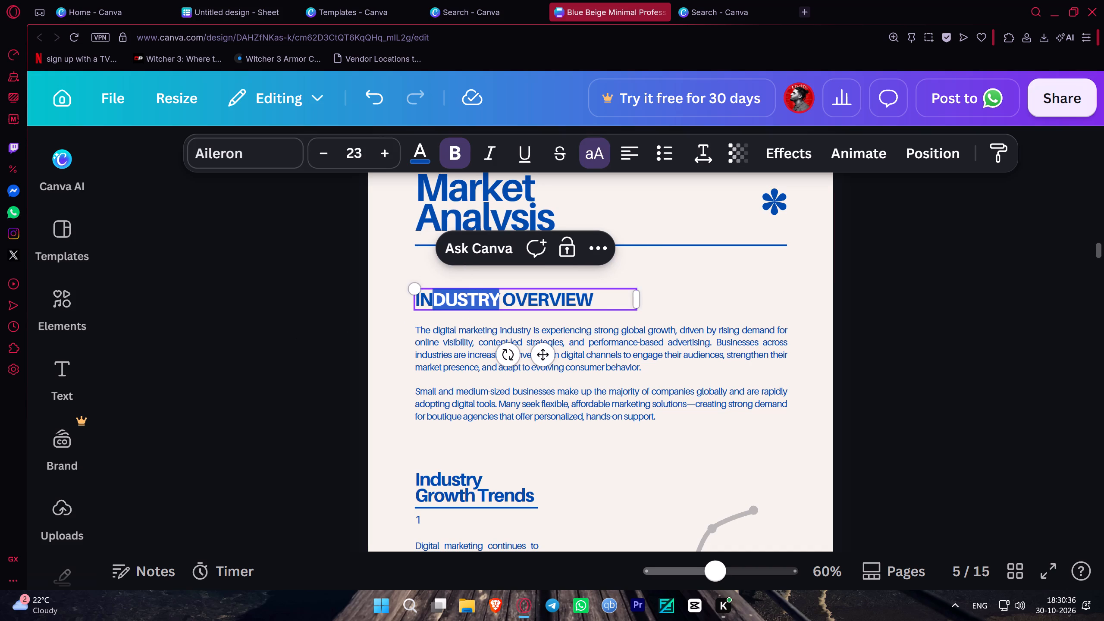
pyautogui.moveTo(428, 306); pyautogui.dragTo(414, 304)
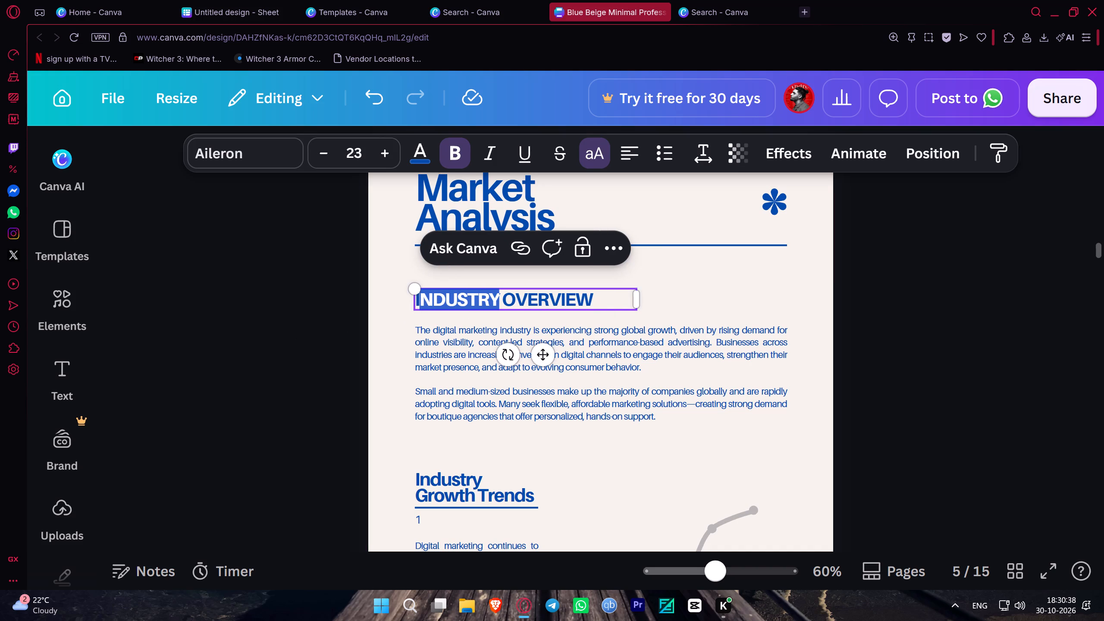
pyautogui.write('BU')
pyautogui.press('BackSpace')
pyautogui.press('BackSpace')
pyautogui.press('BackSpace')
pyautogui.write('business')
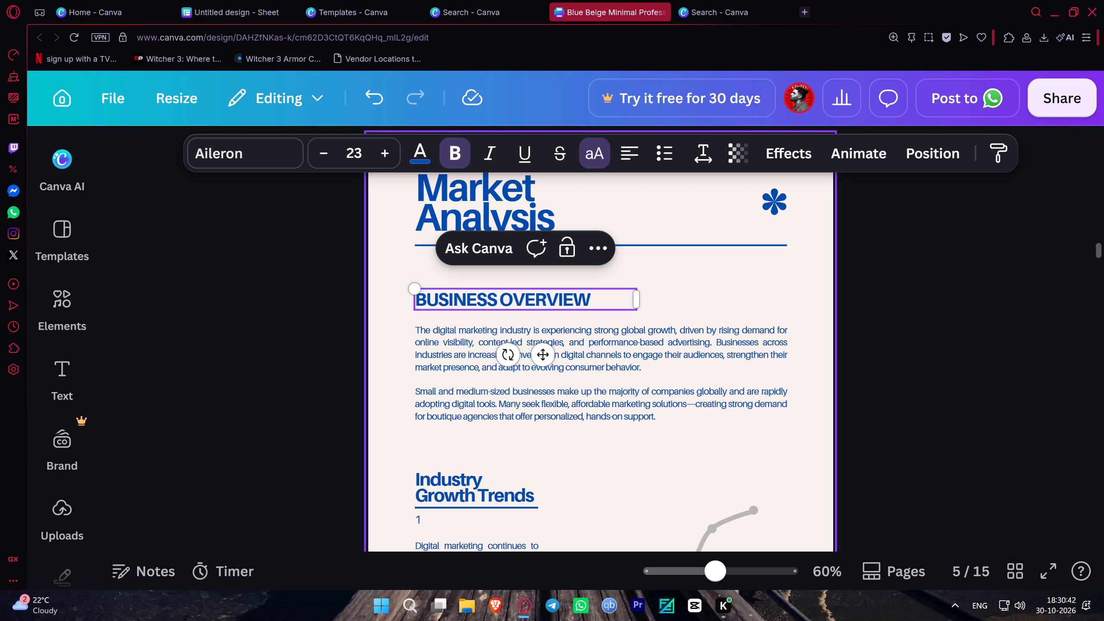
pyautogui.click(559, 344)
# Change the first word of page 5's main title so it reads "Business Analysis".
pyautogui.scroll(1, 270, 389)
pyautogui.middleClick(270, 389)
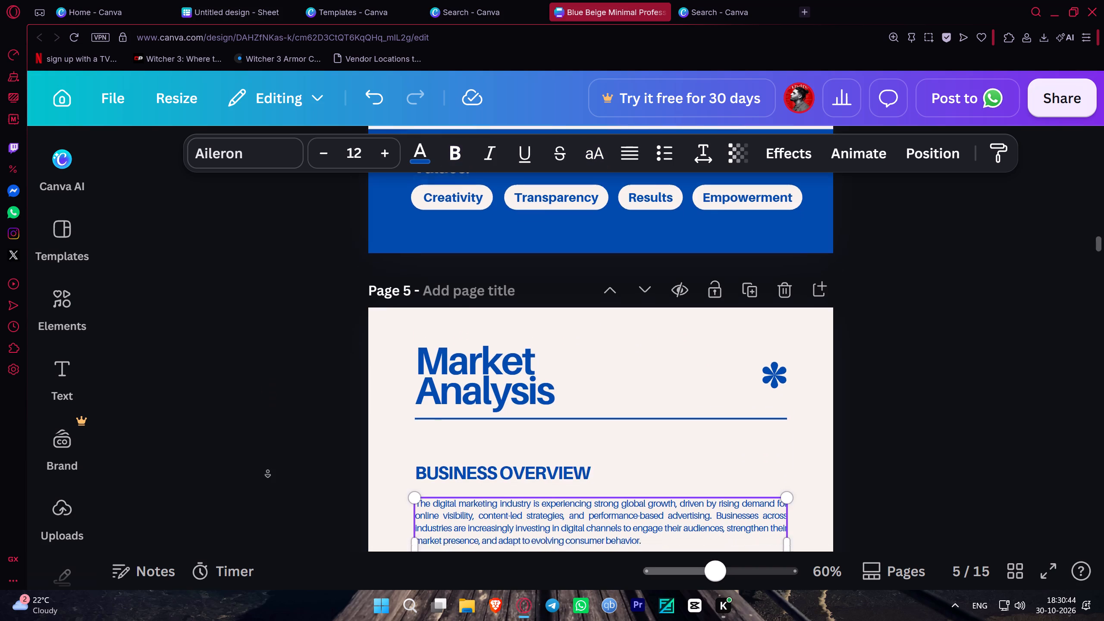
pyautogui.click(268, 466)
pyautogui.doubleClick(420, 293)
pyautogui.click(533, 261)
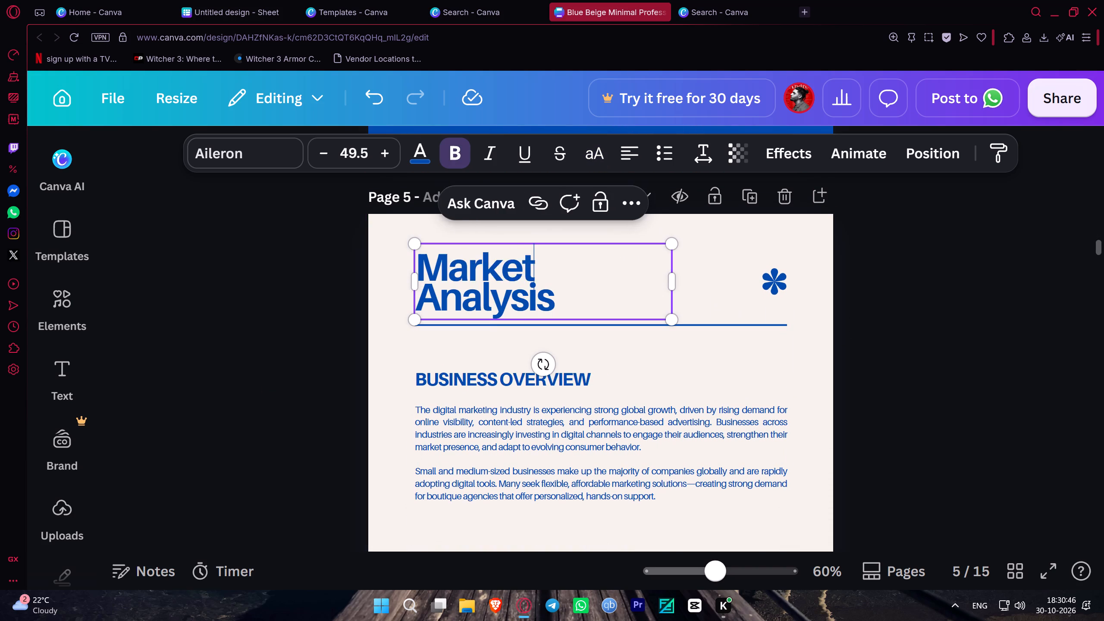
pyautogui.moveTo(534, 264); pyautogui.dragTo(430, 263)
pyautogui.write('bus')
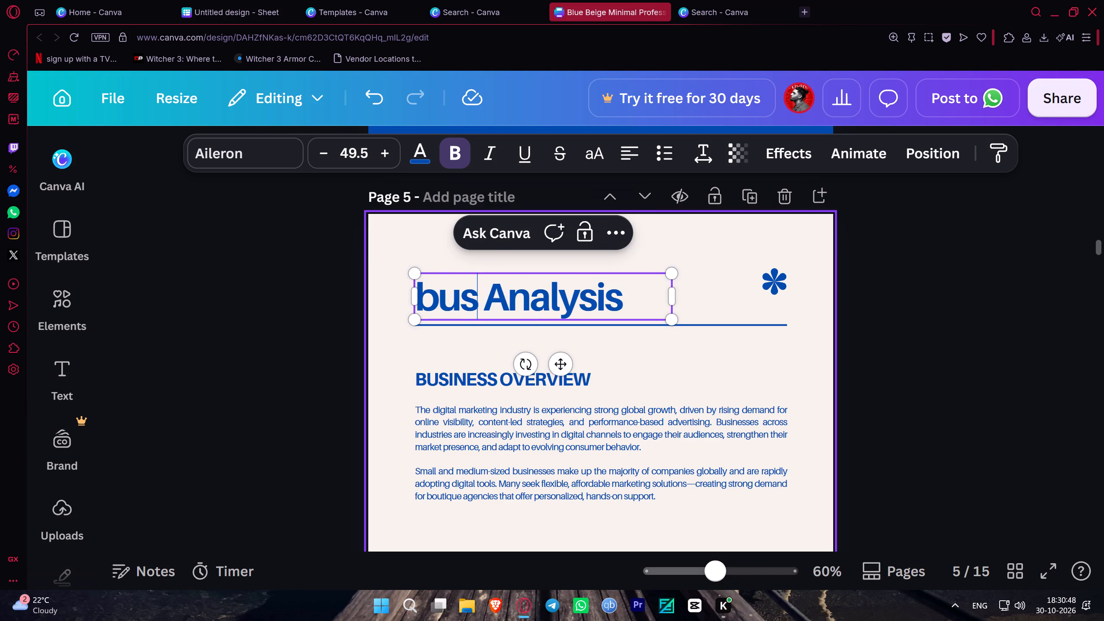
pyautogui.press('BackSpace')
pyautogui.press('BackSpace')
pyautogui.press('BackSpace')
pyautogui.write('Business')
pyautogui.click(265, 378)
# Open the two body paragraphs under the Business Overview heading for editing, with all their text selected.
pyautogui.middleClick(300, 393)
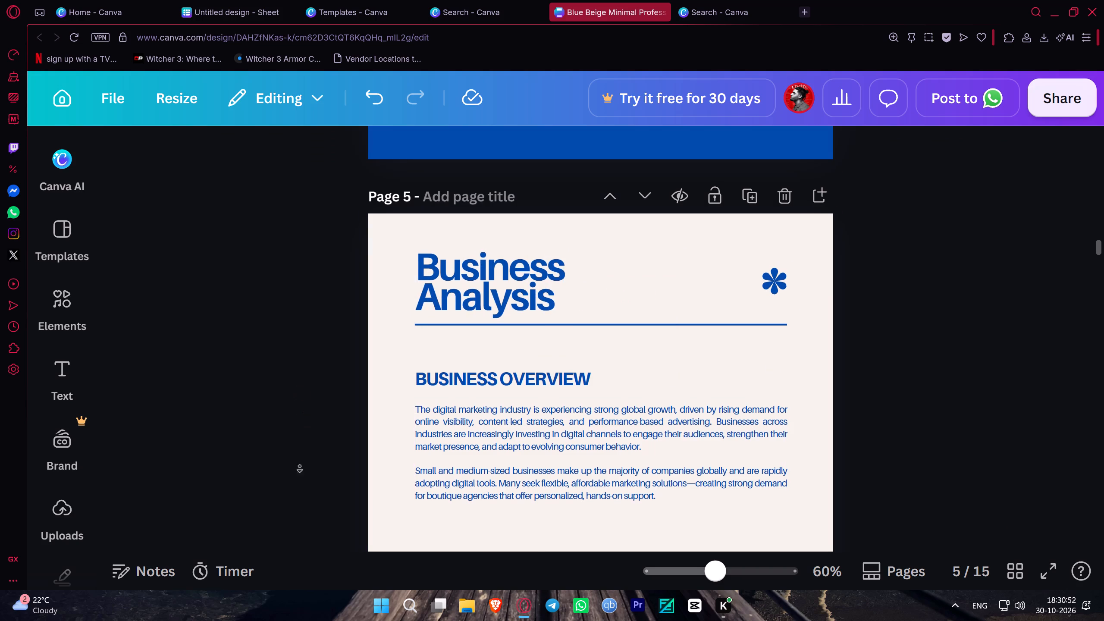
pyautogui.click(316, 467)
pyautogui.doubleClick(519, 336)
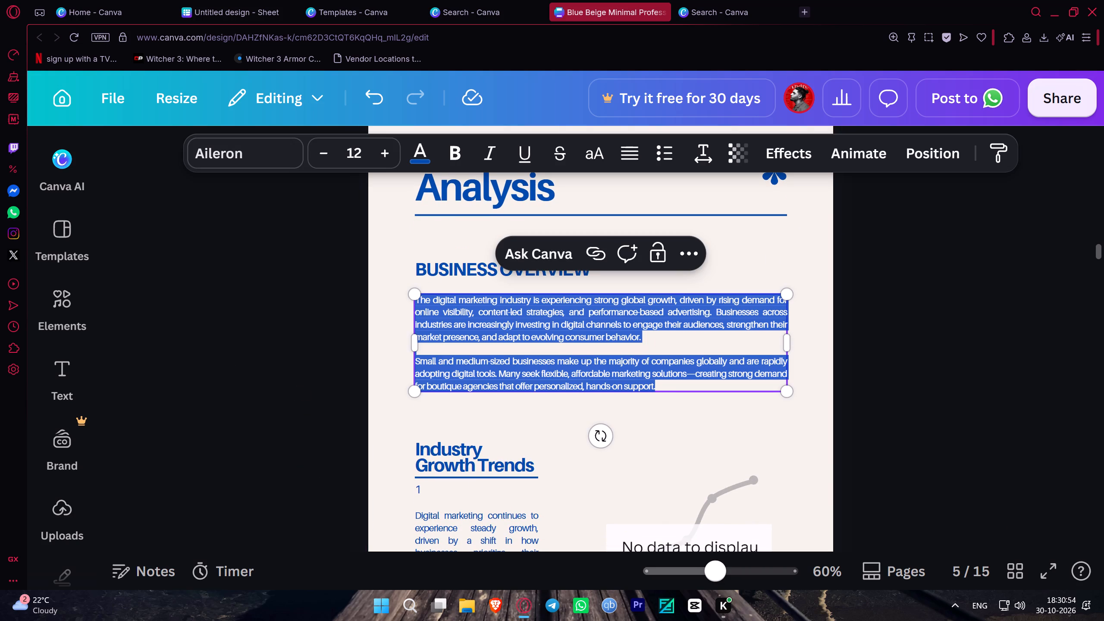
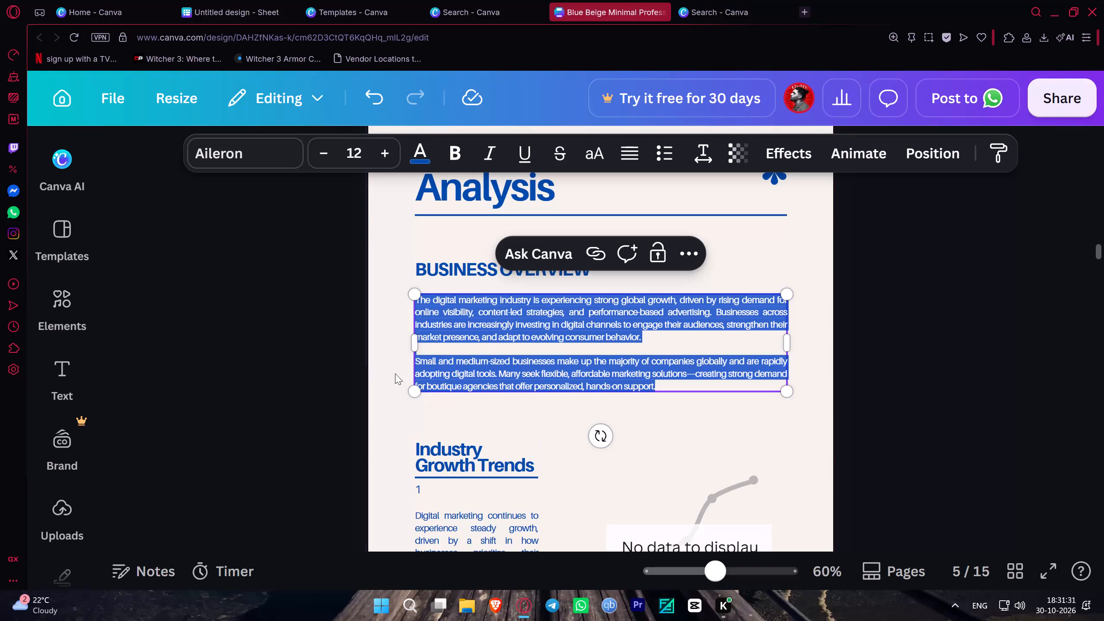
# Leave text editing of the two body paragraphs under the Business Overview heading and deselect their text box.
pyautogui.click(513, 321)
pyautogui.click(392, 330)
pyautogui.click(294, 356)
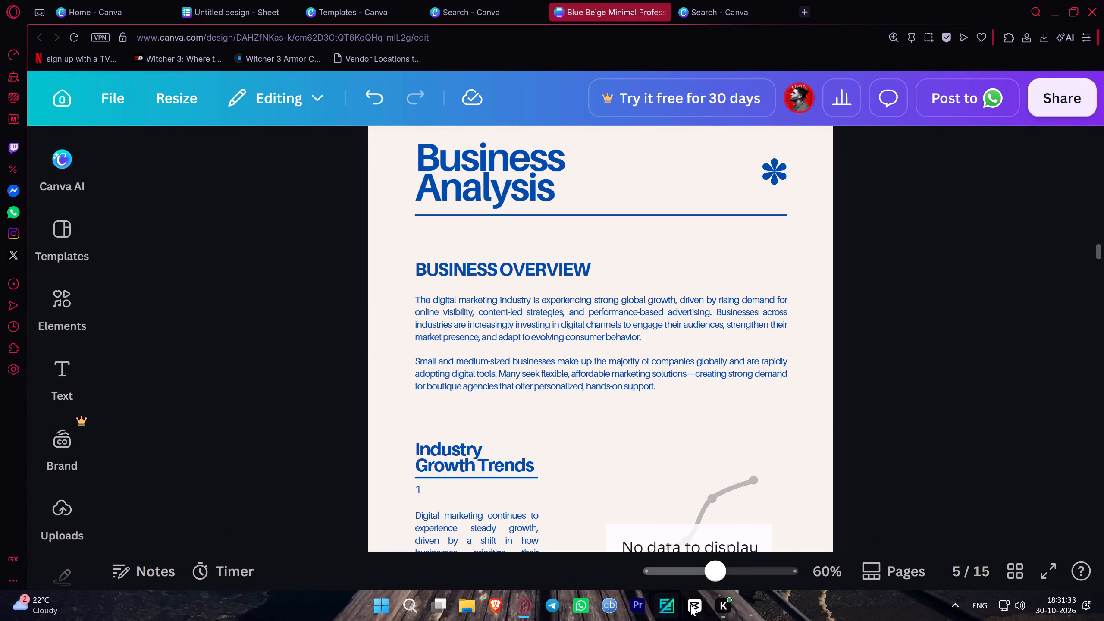
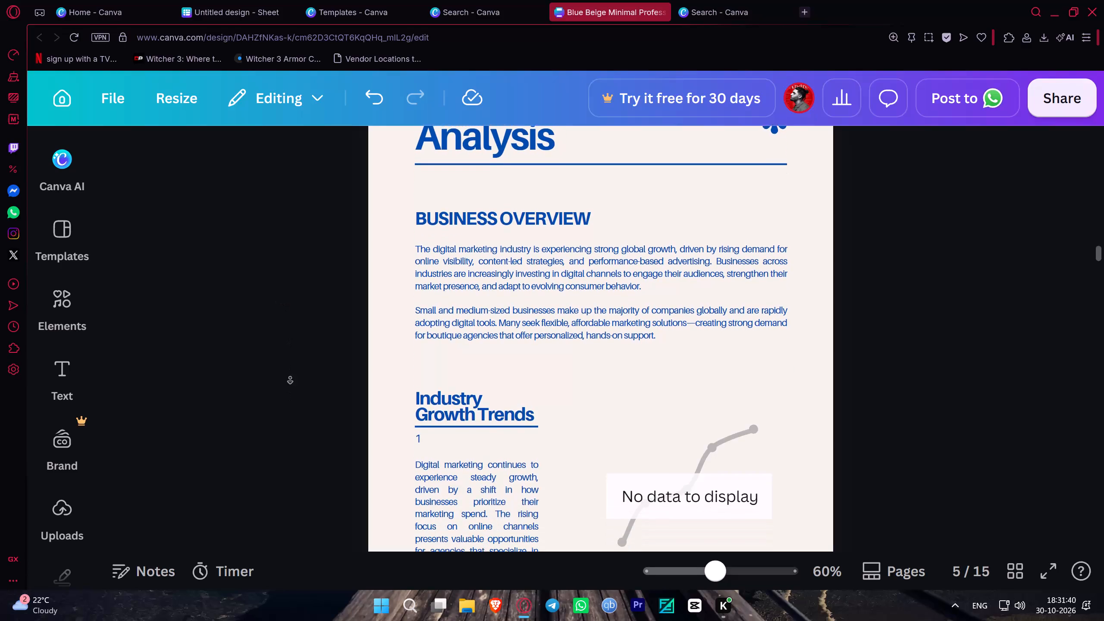
# Open the two body paragraphs under the Business Overview heading for text editing, with the cursor at "channels" in the first paragraph.
pyautogui.click(292, 362)
pyautogui.middleClick(291, 346)
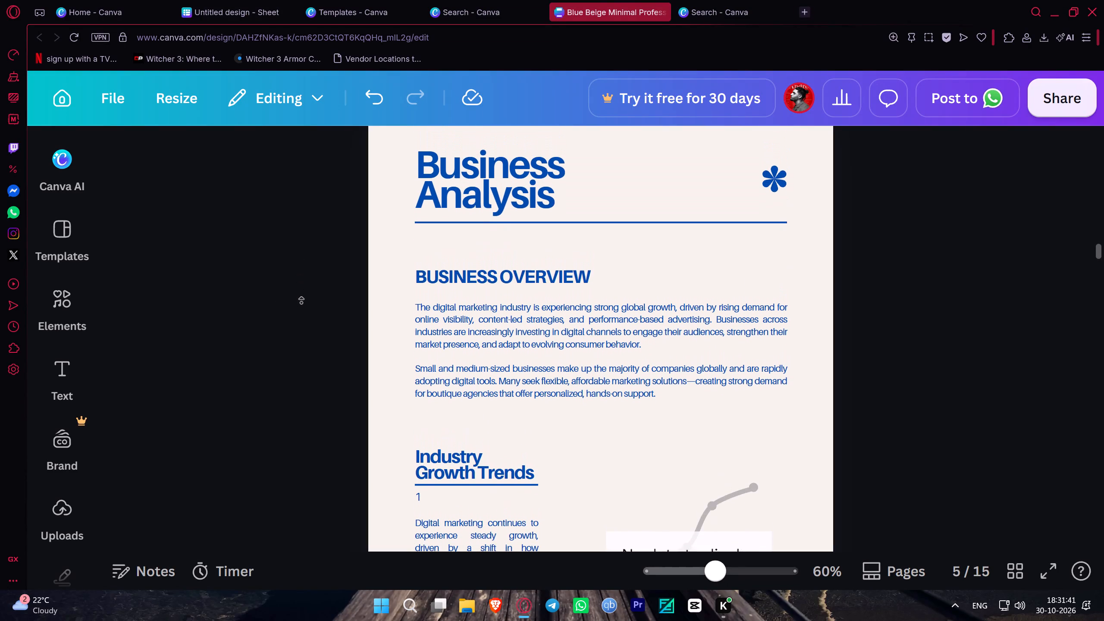
pyautogui.click(303, 304)
pyautogui.doubleClick(492, 362)
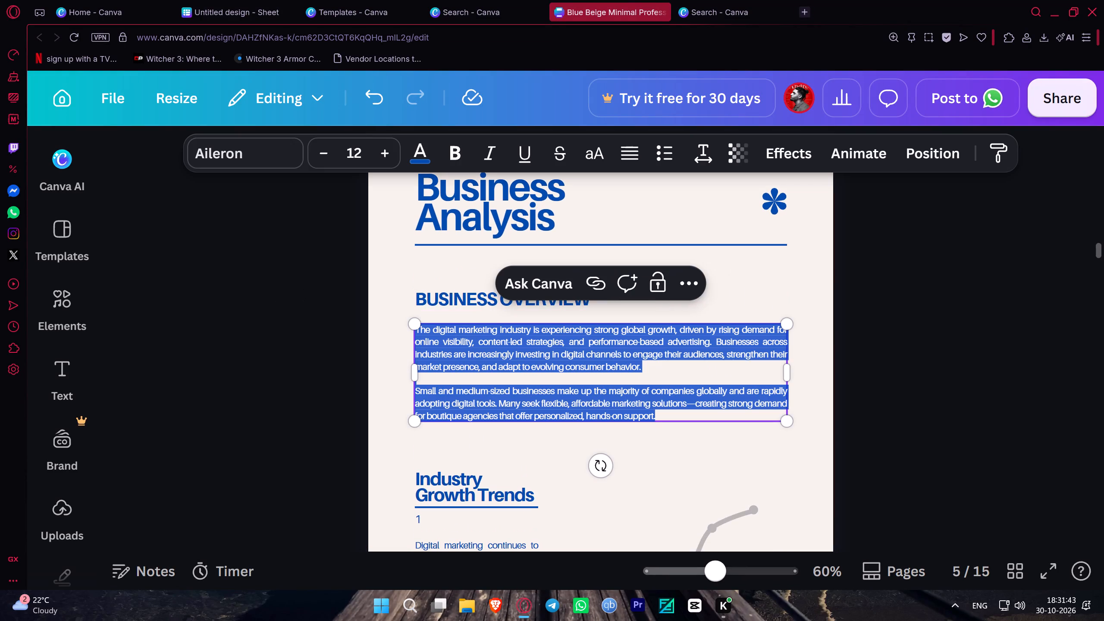
pyautogui.click(551, 345)
pyautogui.moveTo(556, 334); pyautogui.dragTo(618, 353)
pyautogui.click(617, 353)
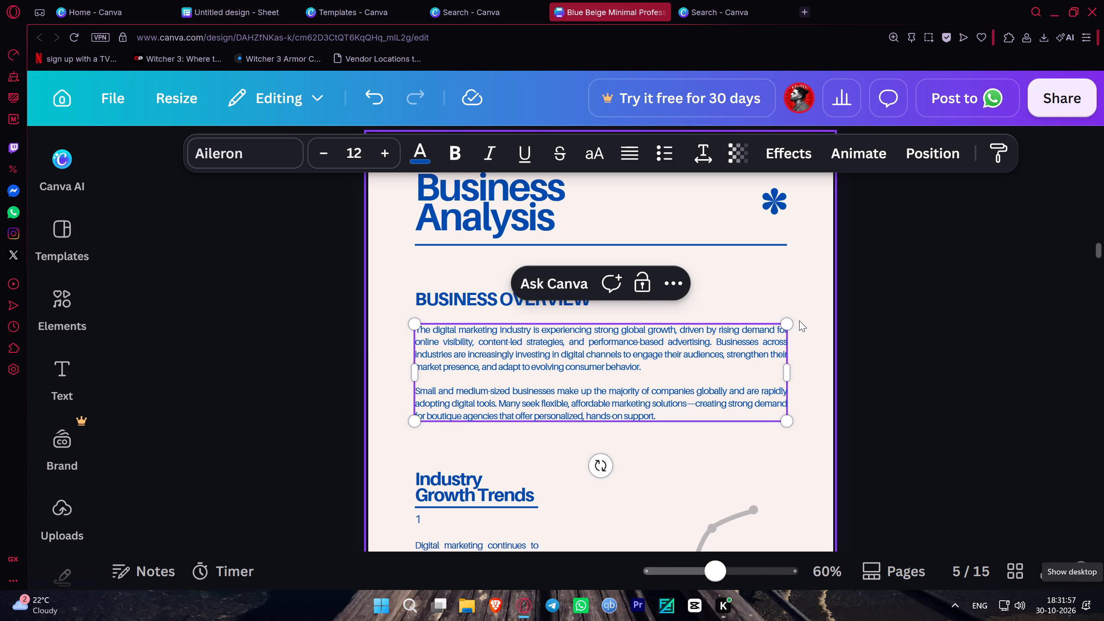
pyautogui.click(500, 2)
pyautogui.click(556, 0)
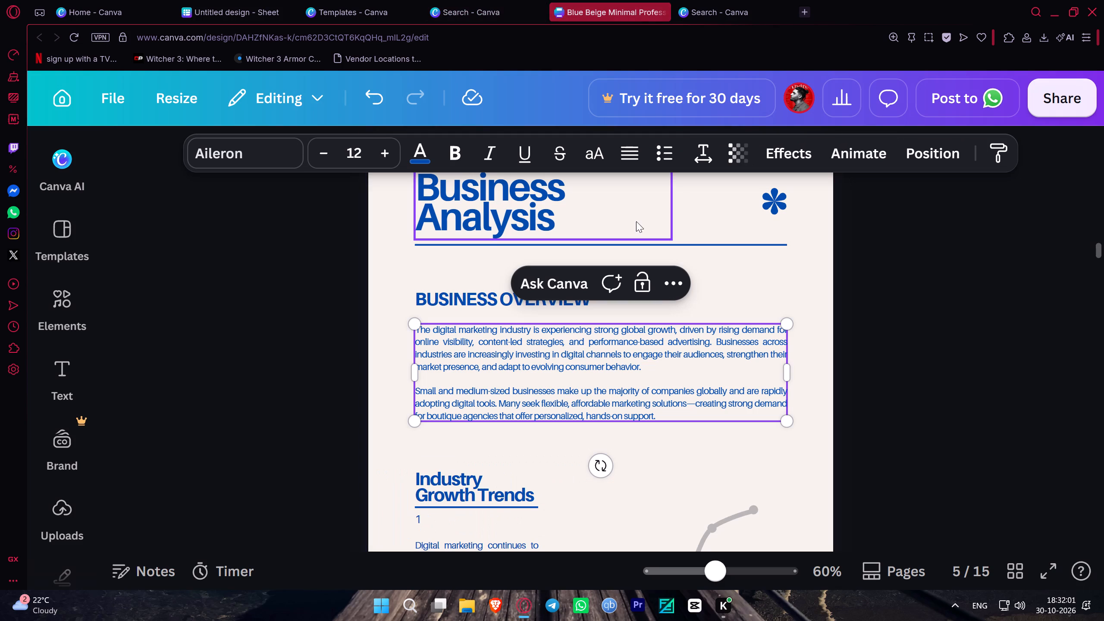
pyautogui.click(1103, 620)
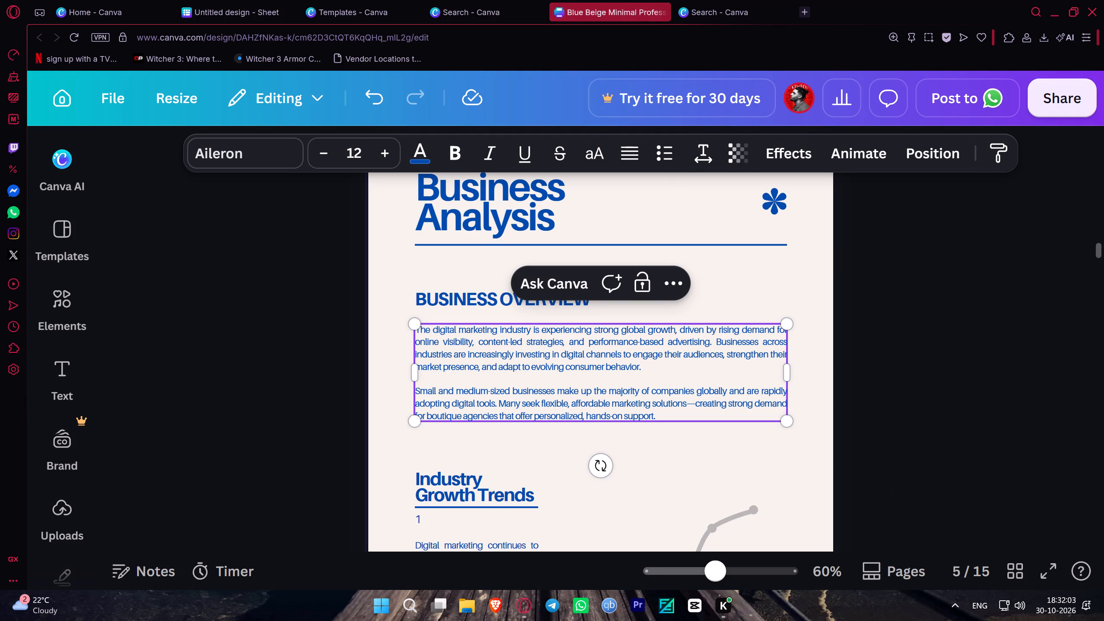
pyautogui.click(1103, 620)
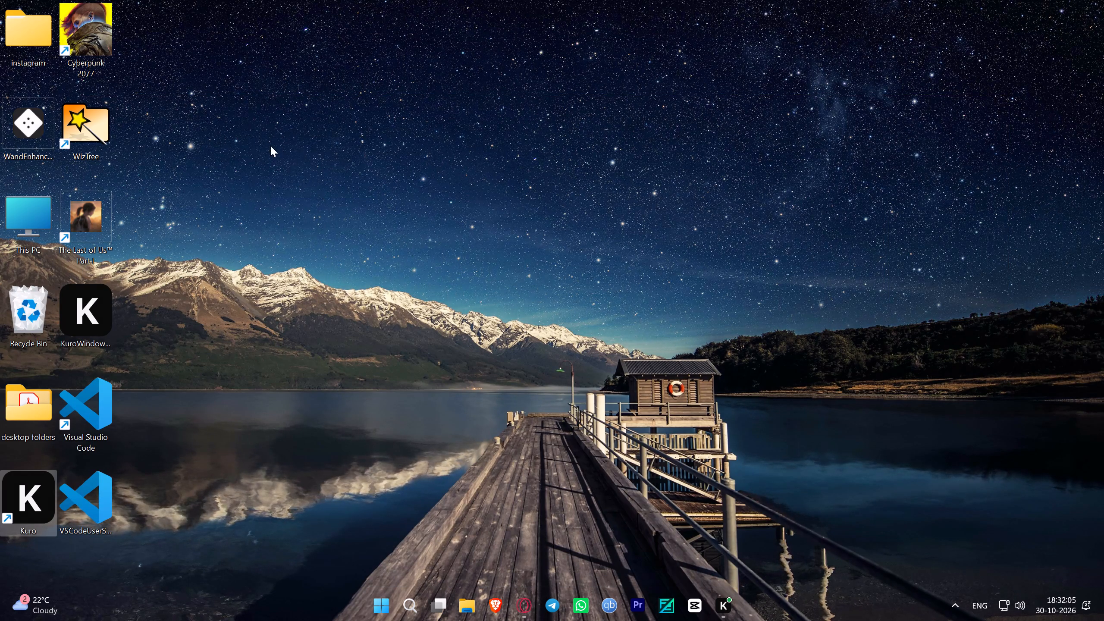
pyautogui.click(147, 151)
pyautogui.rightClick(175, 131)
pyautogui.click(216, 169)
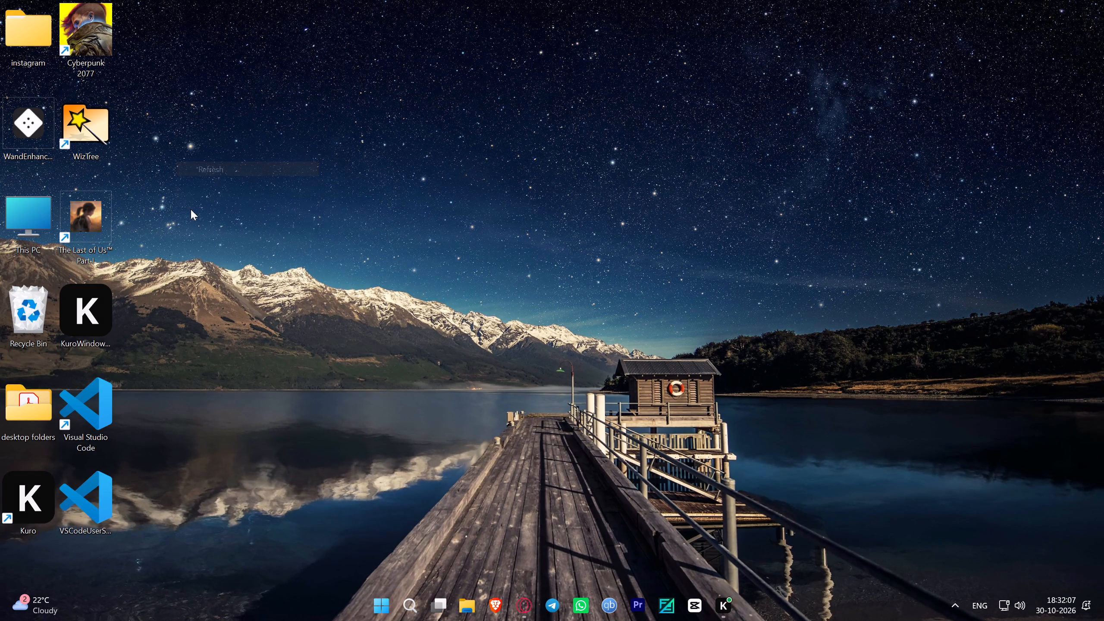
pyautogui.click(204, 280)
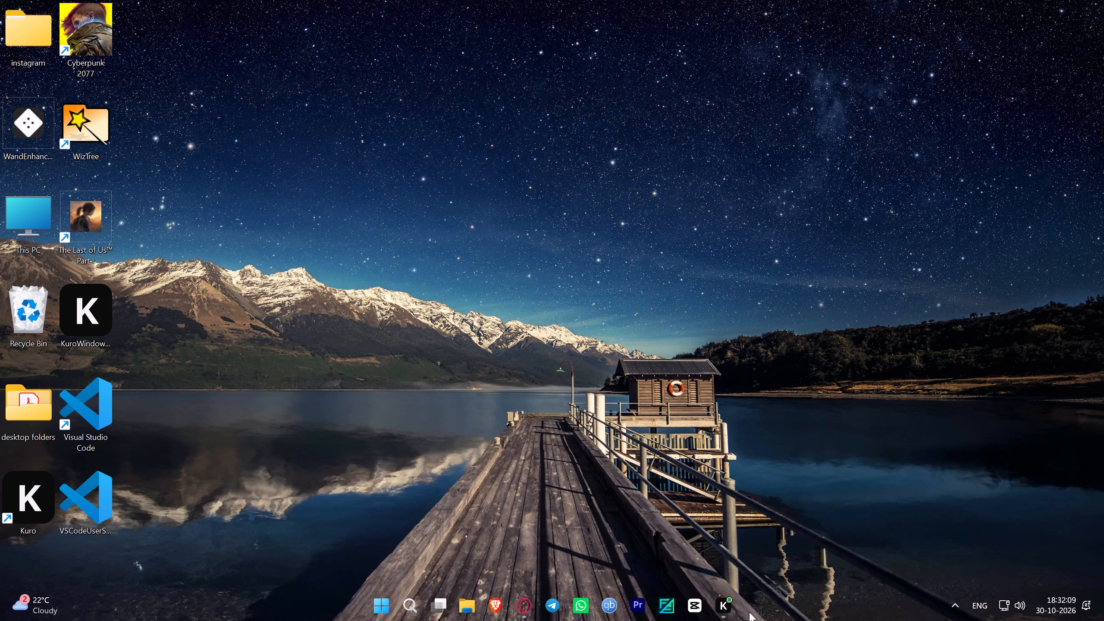
# Switch back to the Opera GX browser and place the text cursor at "channels" in the first Business Overview paragraph.
pyautogui.click(513, 608)
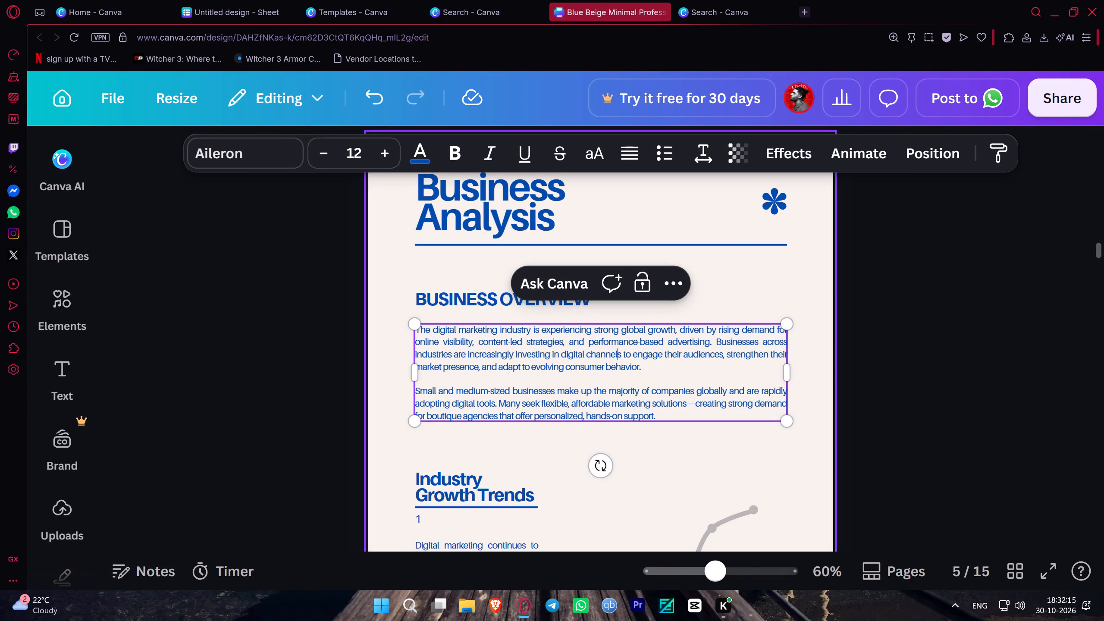
pyautogui.click(622, 354)
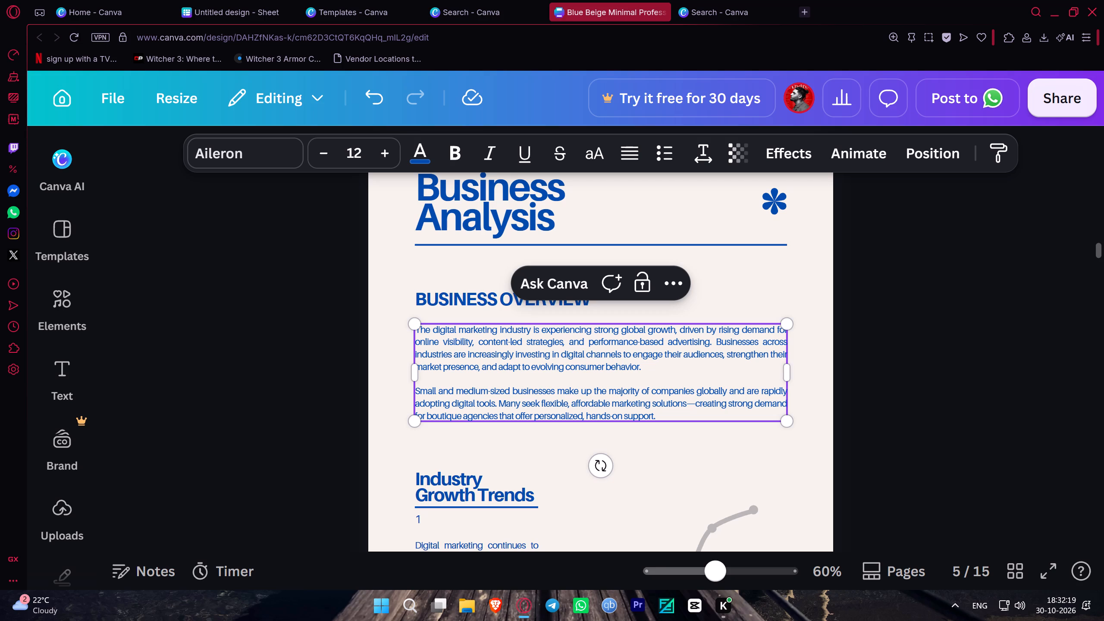
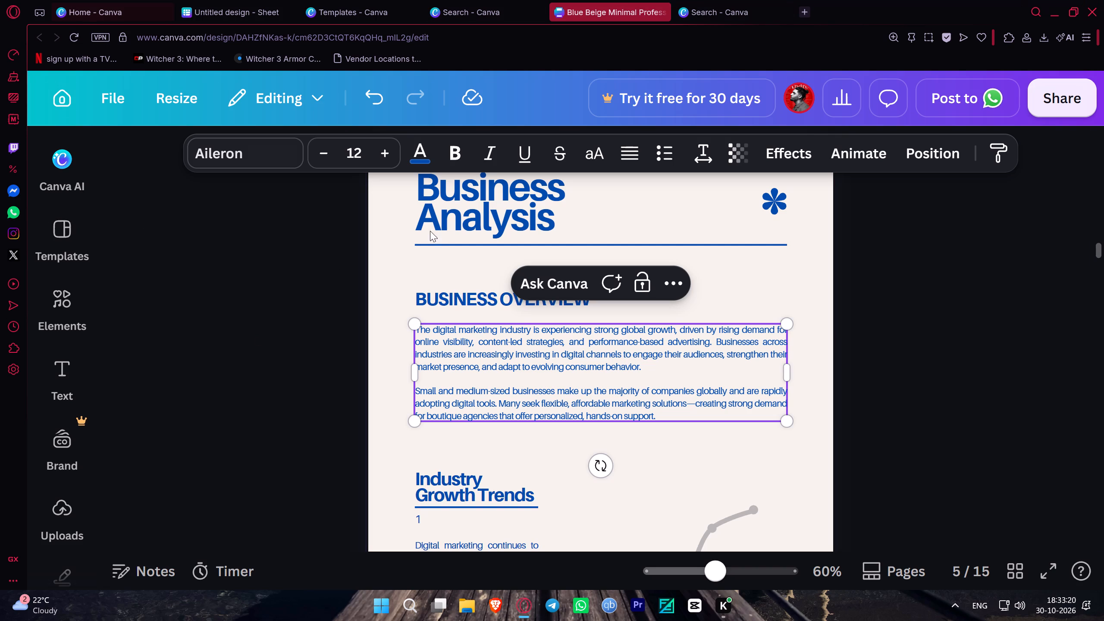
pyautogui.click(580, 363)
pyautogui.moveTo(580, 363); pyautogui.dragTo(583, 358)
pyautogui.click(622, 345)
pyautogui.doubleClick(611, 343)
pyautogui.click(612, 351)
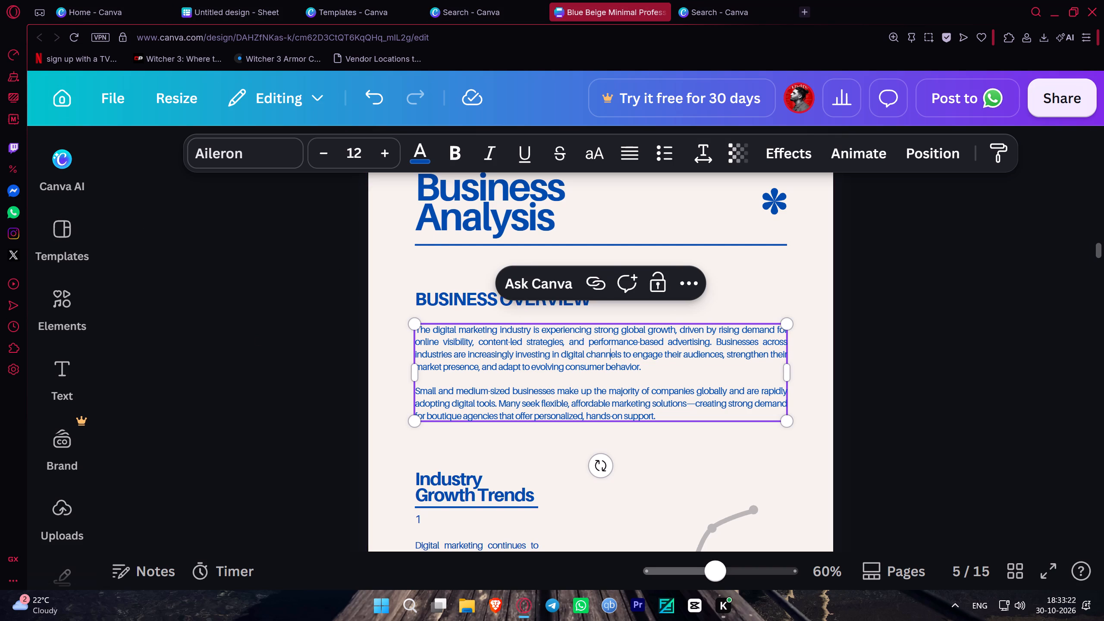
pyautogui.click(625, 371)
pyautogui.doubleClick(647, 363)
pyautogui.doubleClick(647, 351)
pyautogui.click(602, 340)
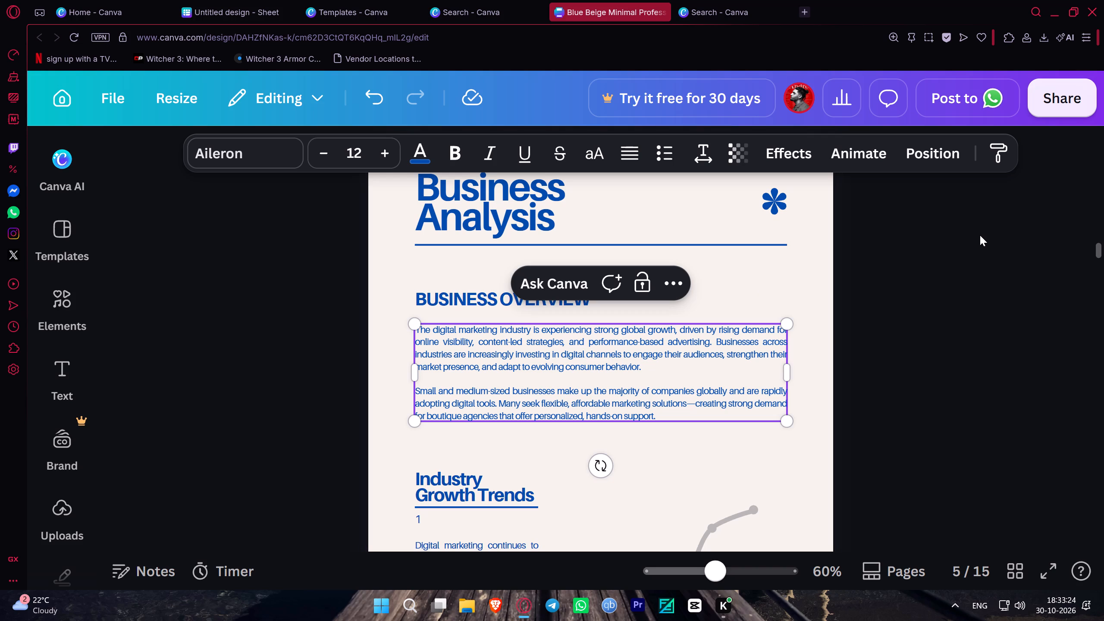